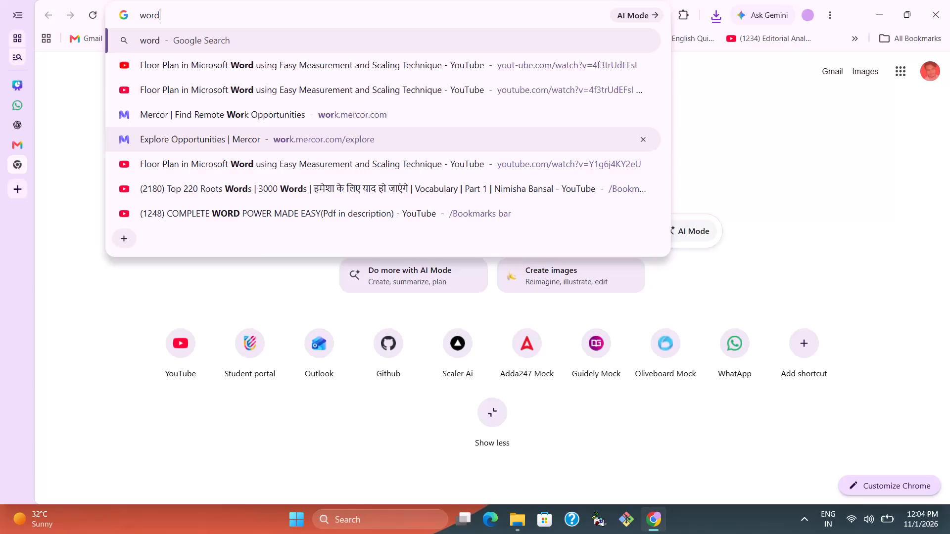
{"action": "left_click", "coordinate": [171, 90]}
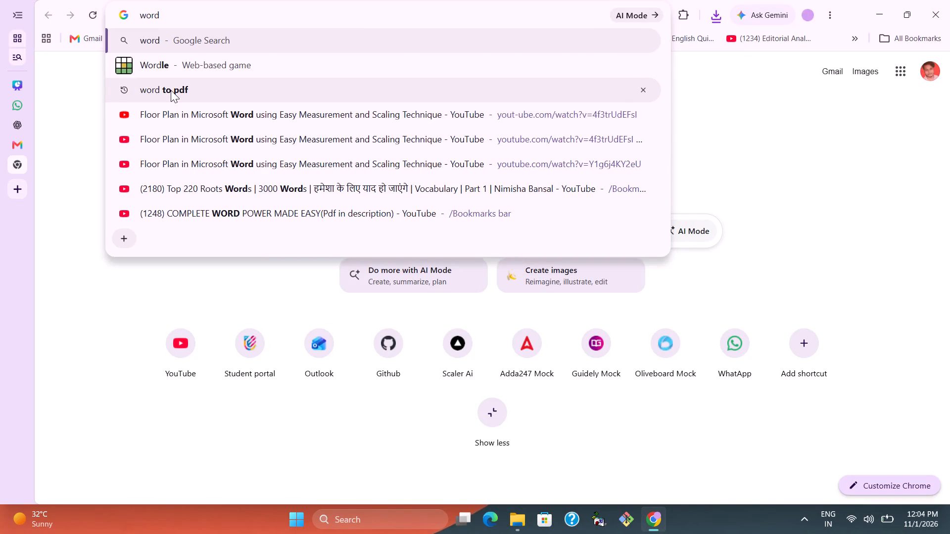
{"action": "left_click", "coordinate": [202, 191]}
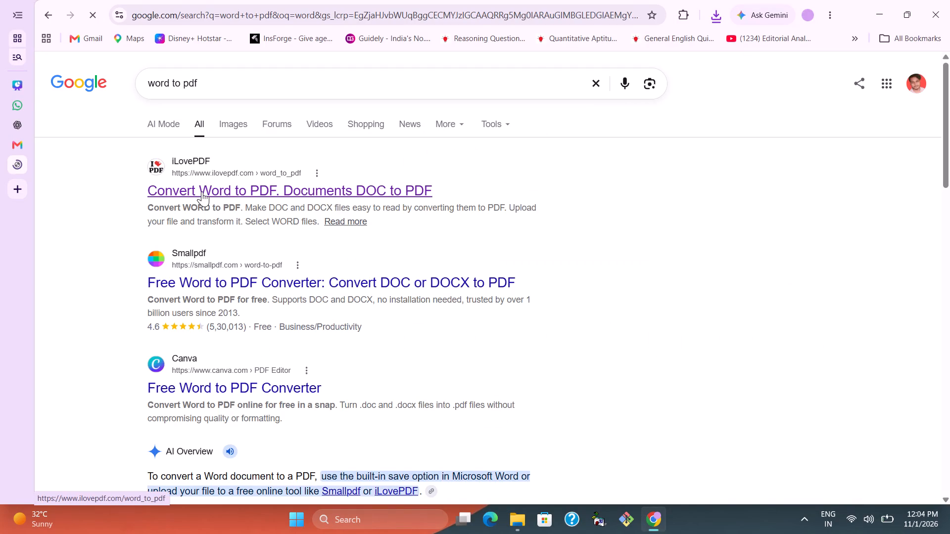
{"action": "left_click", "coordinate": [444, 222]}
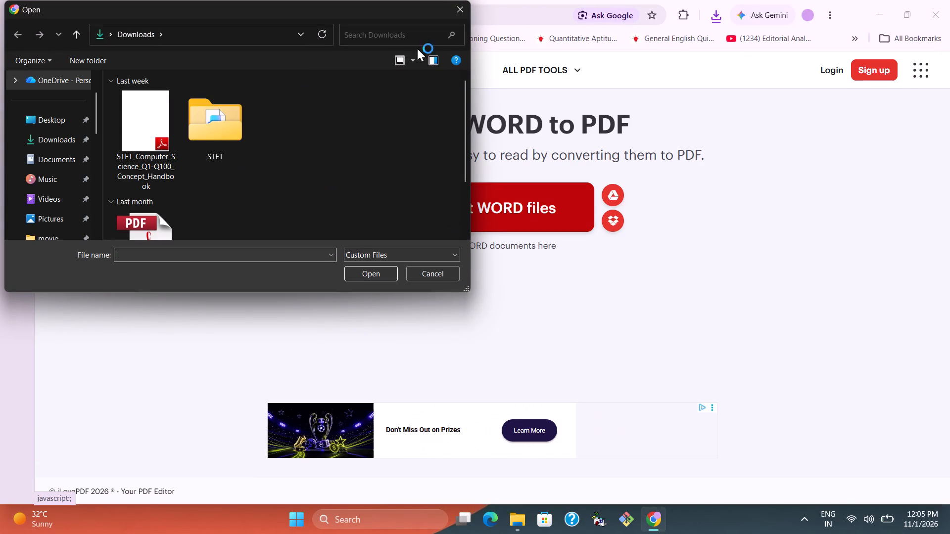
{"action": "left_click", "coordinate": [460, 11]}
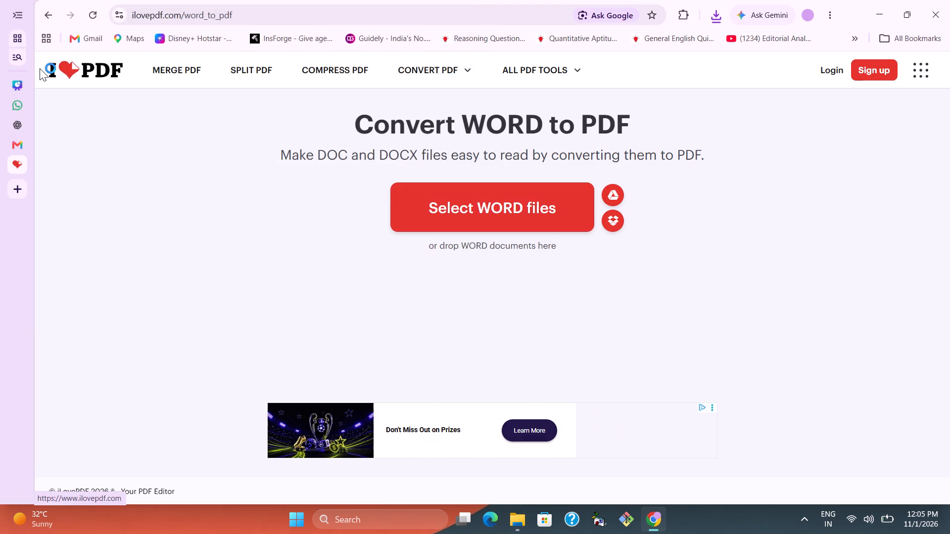
Search the web for "pdf to word" and open iLovePDF's PDF to WORD converter.
{"action": "left_click", "coordinate": [163, 17]}
{"action": "type", "text": "pdf to"}
{"action": "key", "text": "space"}
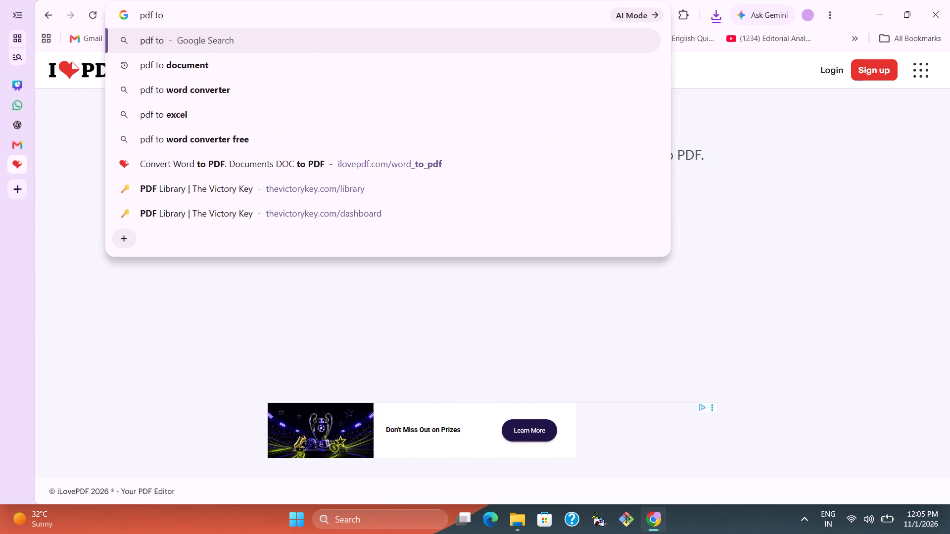
{"action": "key", "text": "w"}
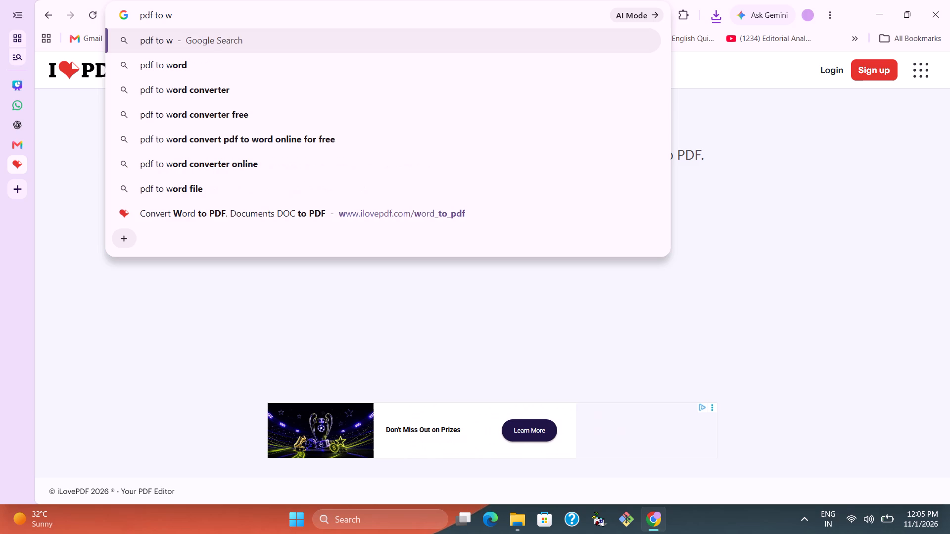
{"action": "left_click", "coordinate": [151, 68]}
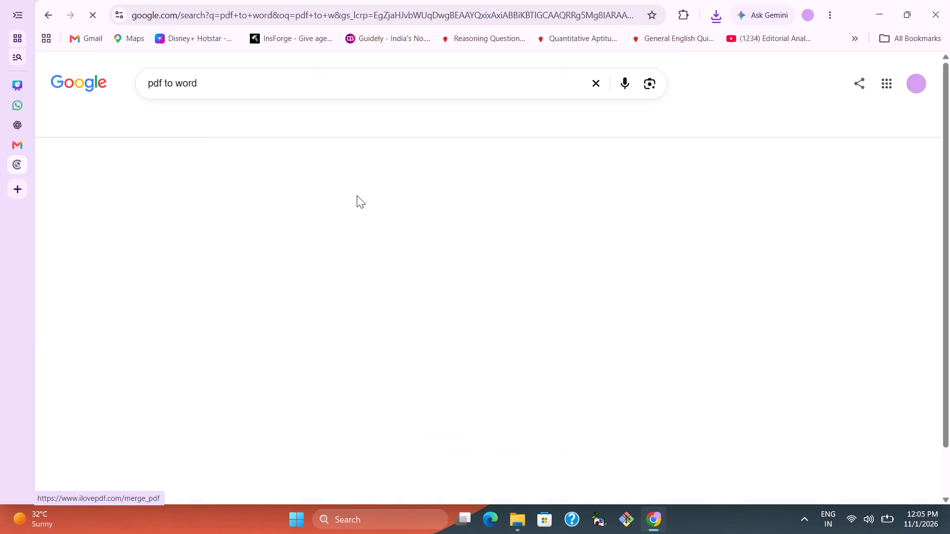
{"action": "left_click", "coordinate": [270, 196]}
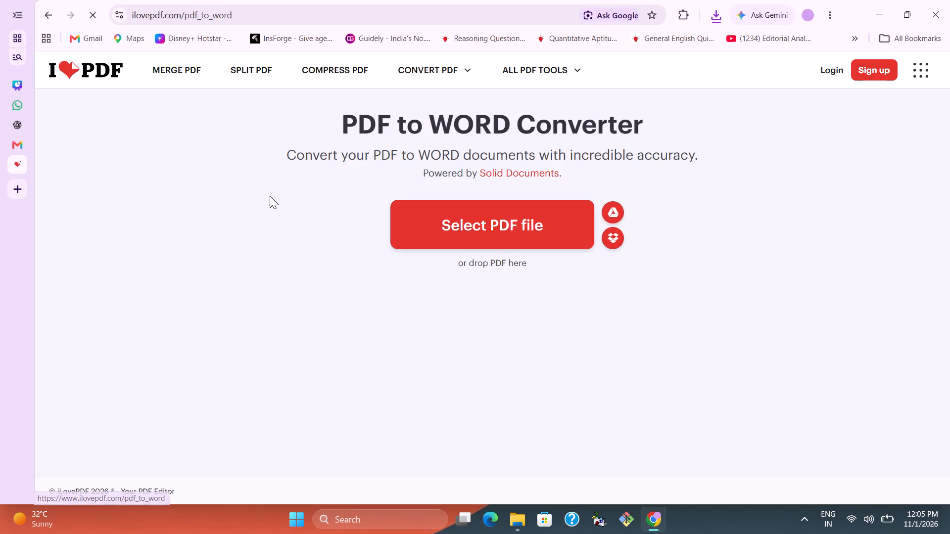
Upload today's résumé-style PDF from the Downloads folder and convert it to Word with No OCR.
{"action": "left_click", "coordinate": [512, 217]}
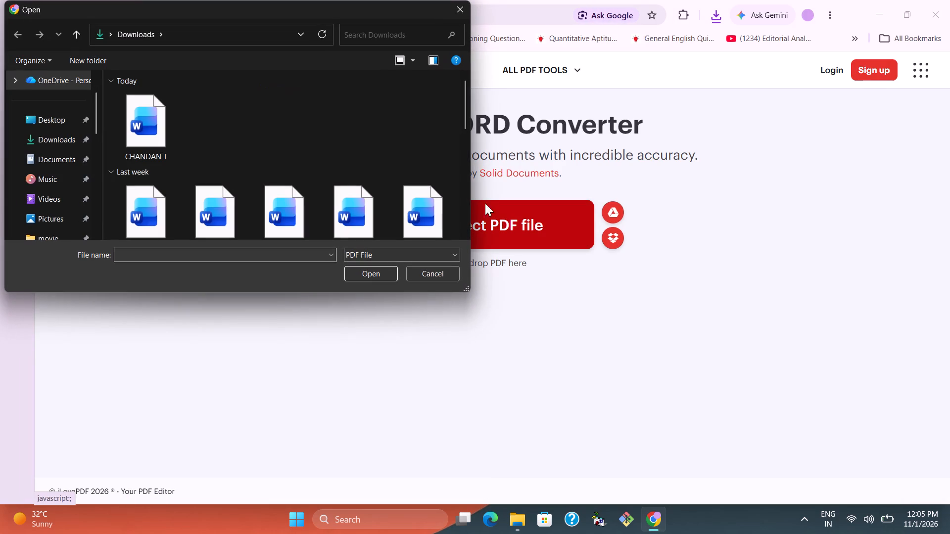
{"action": "double_click", "coordinate": [147, 120]}
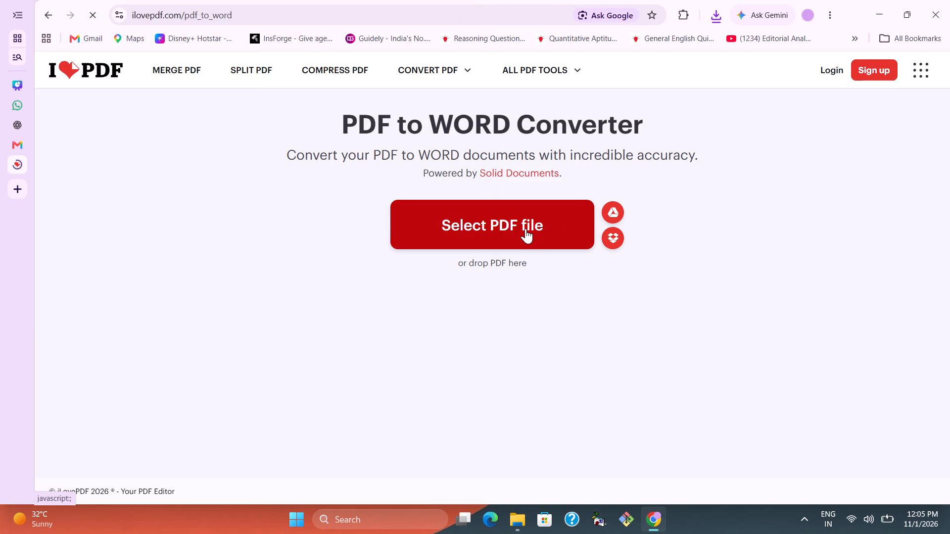
{"action": "left_click", "coordinate": [504, 228]}
{"action": "double_click", "coordinate": [136, 121]}
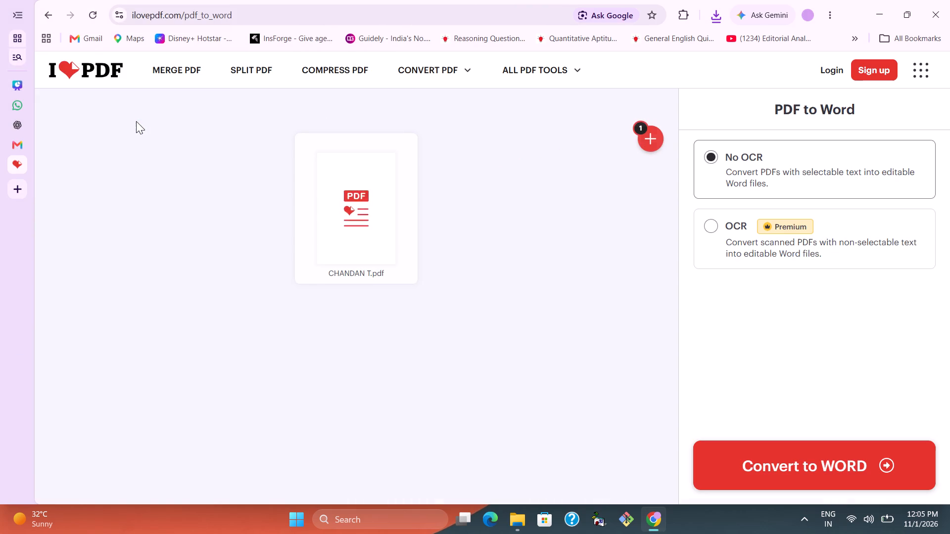
{"action": "left_click", "coordinate": [802, 460]}
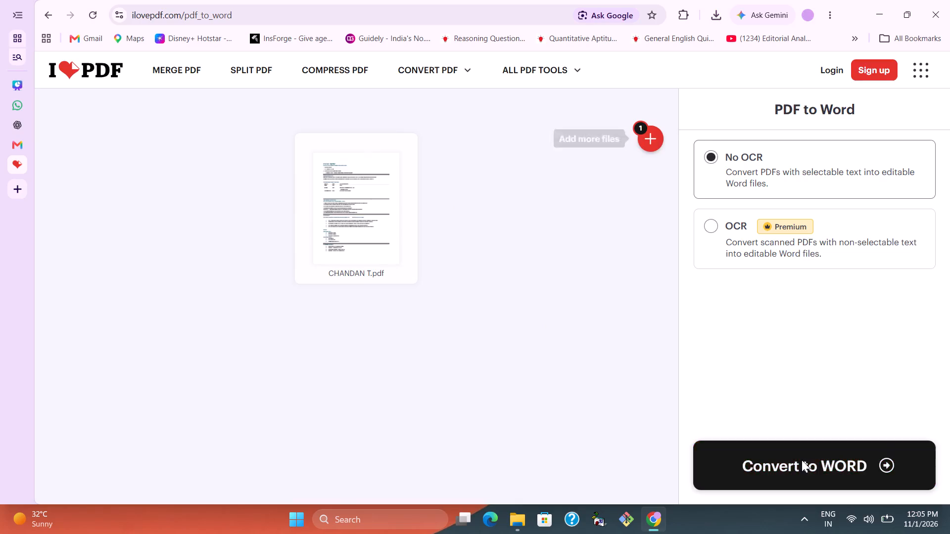
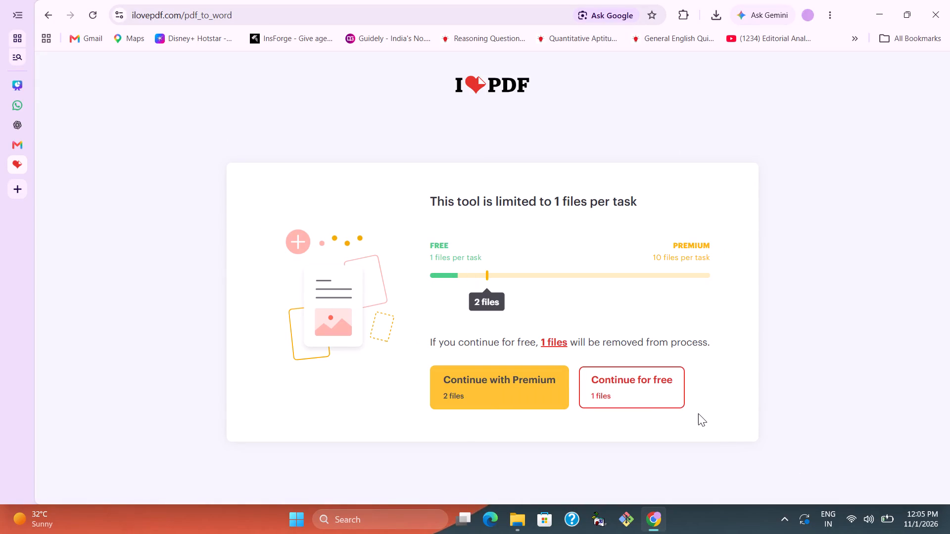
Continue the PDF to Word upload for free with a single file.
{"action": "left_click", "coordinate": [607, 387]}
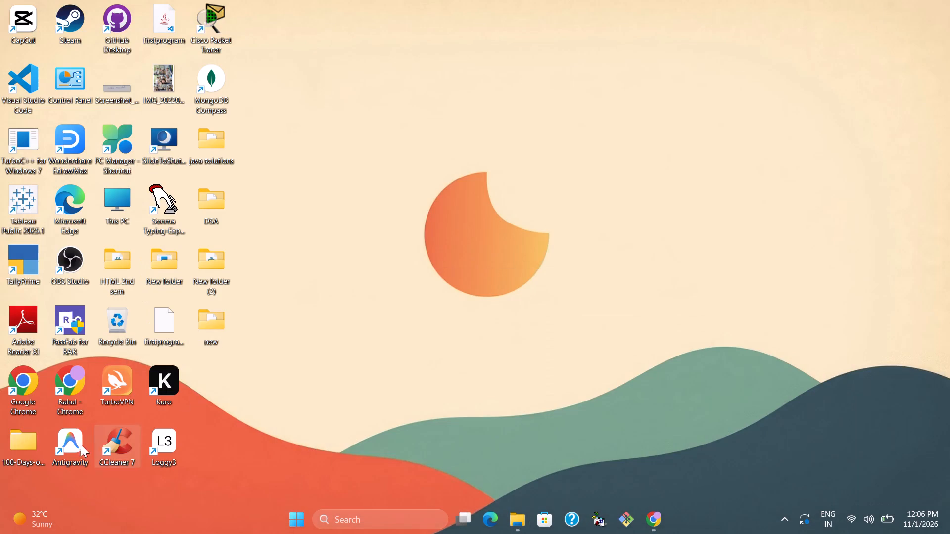
{"action": "double_click", "coordinate": [25, 391]}
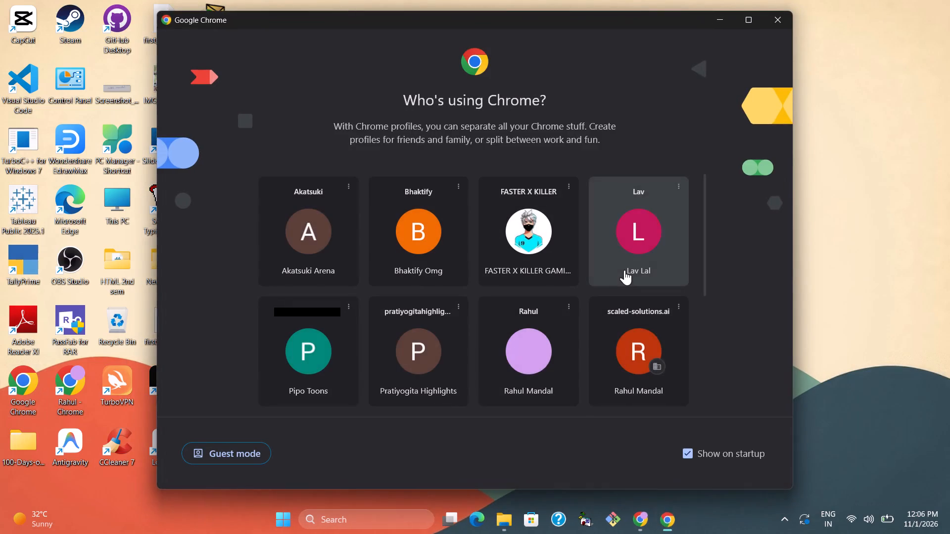
{"action": "left_click", "coordinate": [634, 360]}
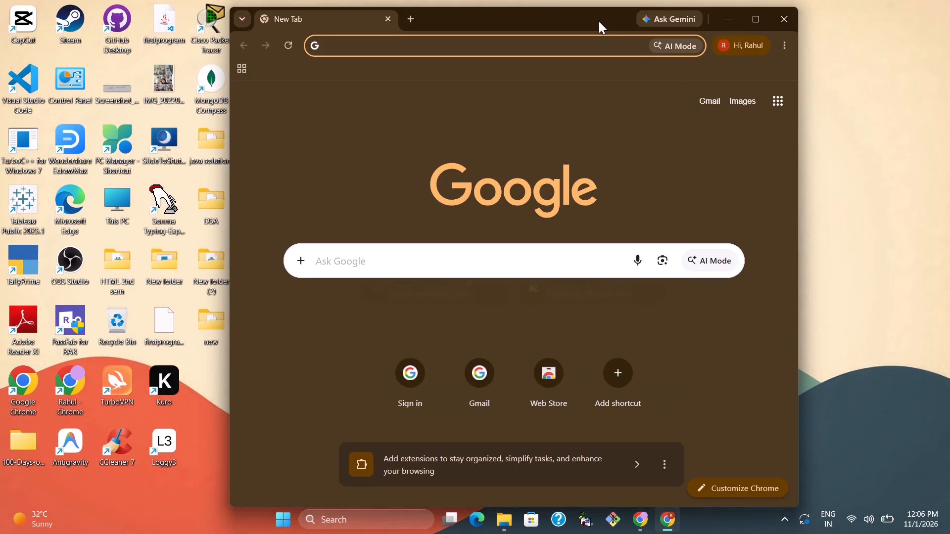
{"action": "double_click", "coordinate": [599, 21]}
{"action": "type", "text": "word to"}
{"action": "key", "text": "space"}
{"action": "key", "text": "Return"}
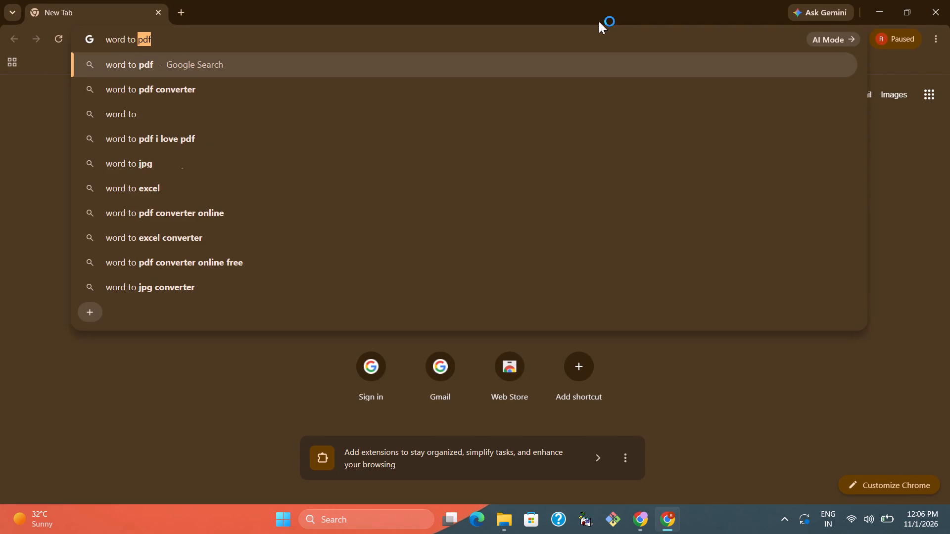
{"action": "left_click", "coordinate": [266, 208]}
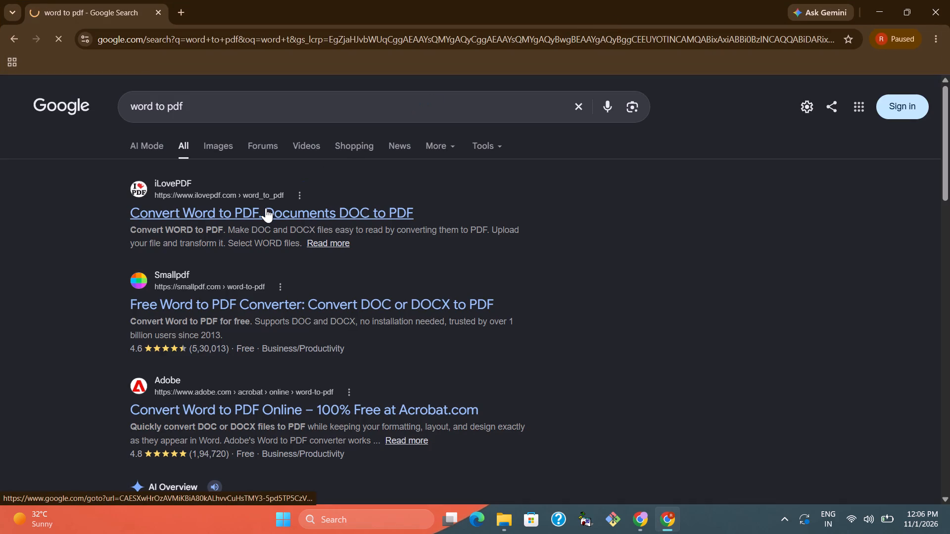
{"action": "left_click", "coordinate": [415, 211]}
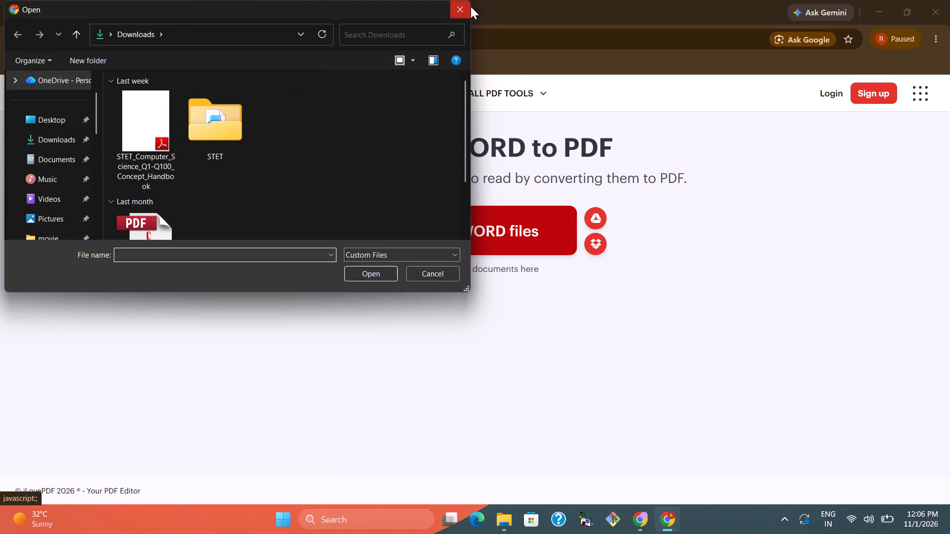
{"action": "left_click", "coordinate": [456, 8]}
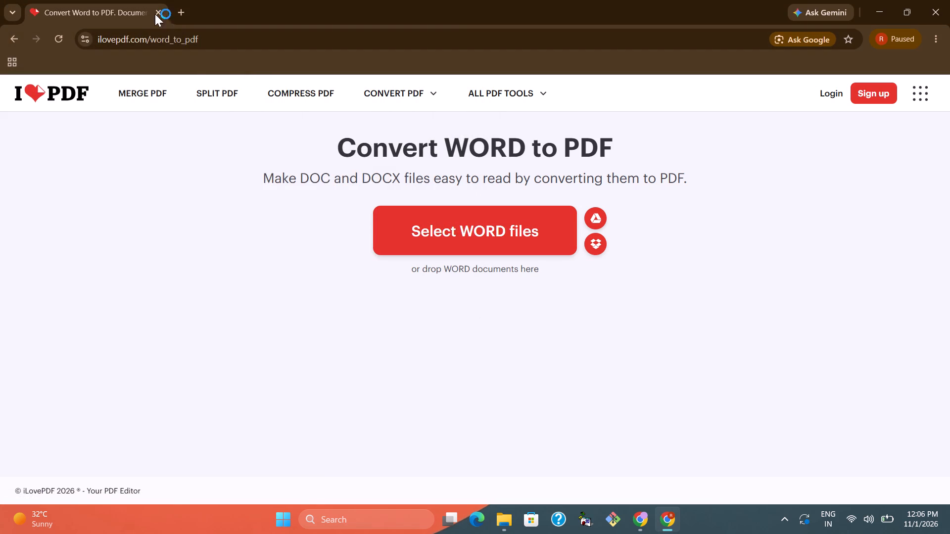
Search the web for "pdf to word" and open iLovePDF's PDF to WORD converter.
{"action": "left_click", "coordinate": [163, 41]}
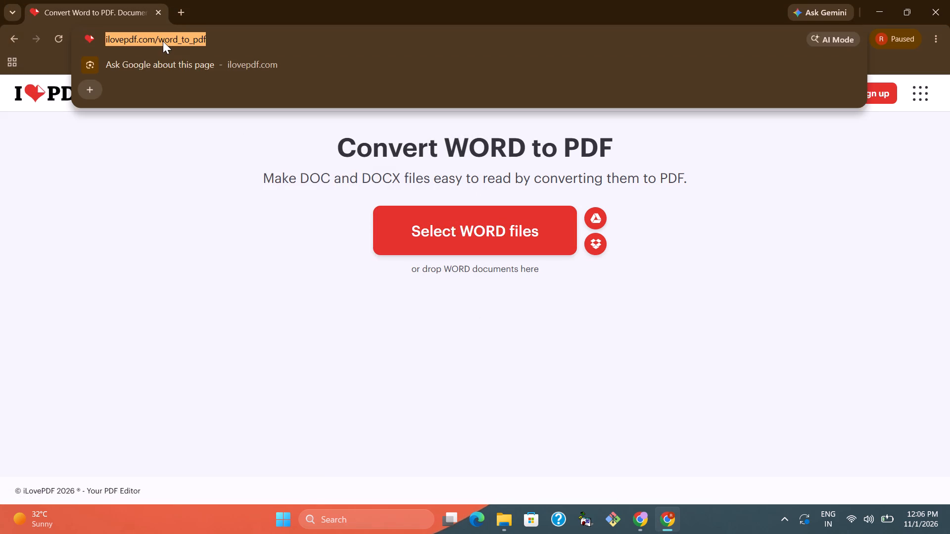
{"action": "type", "text": "pdf"}
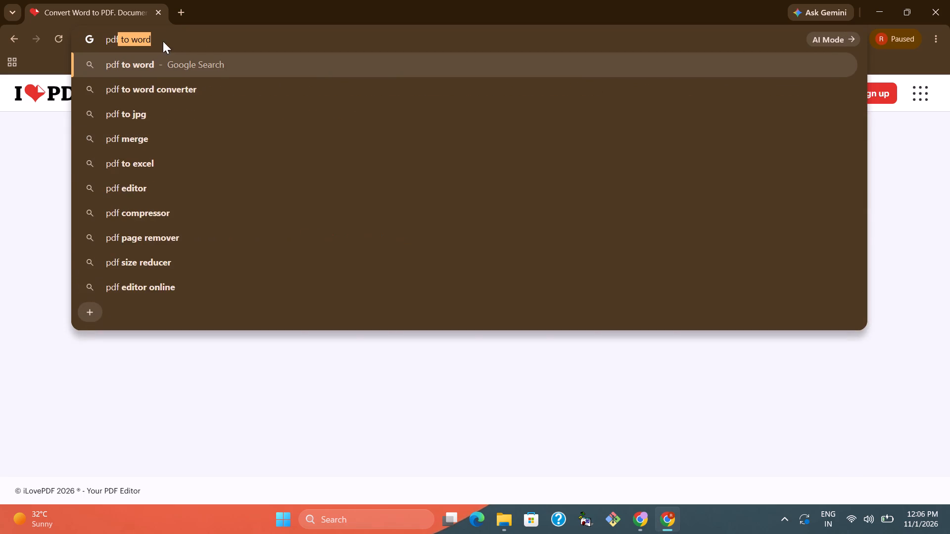
{"action": "key", "text": "space"}
{"action": "key", "text": "Return"}
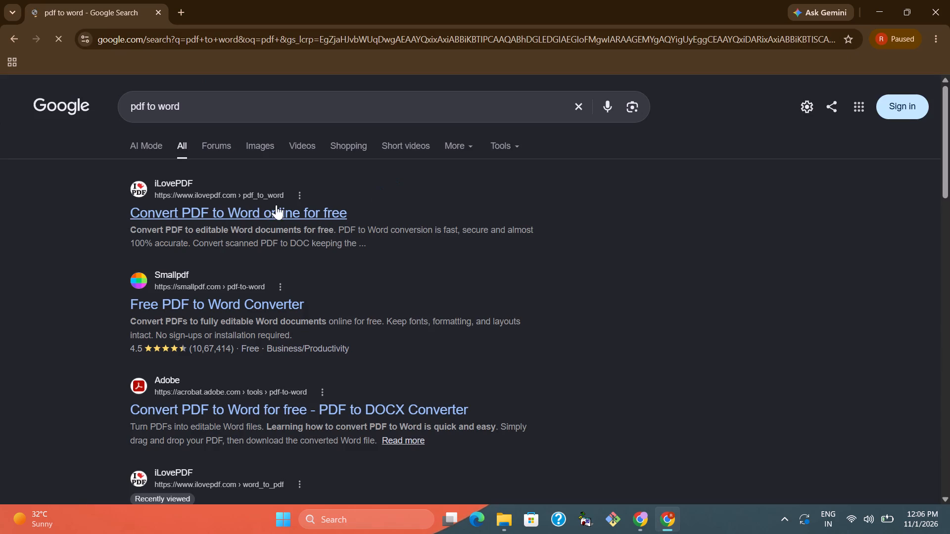
{"action": "left_click", "coordinate": [252, 214]}
Upload today's résumé PDF from the Downloads folder to iLovePDF and convert it to Word.
{"action": "left_click", "coordinate": [446, 239]}
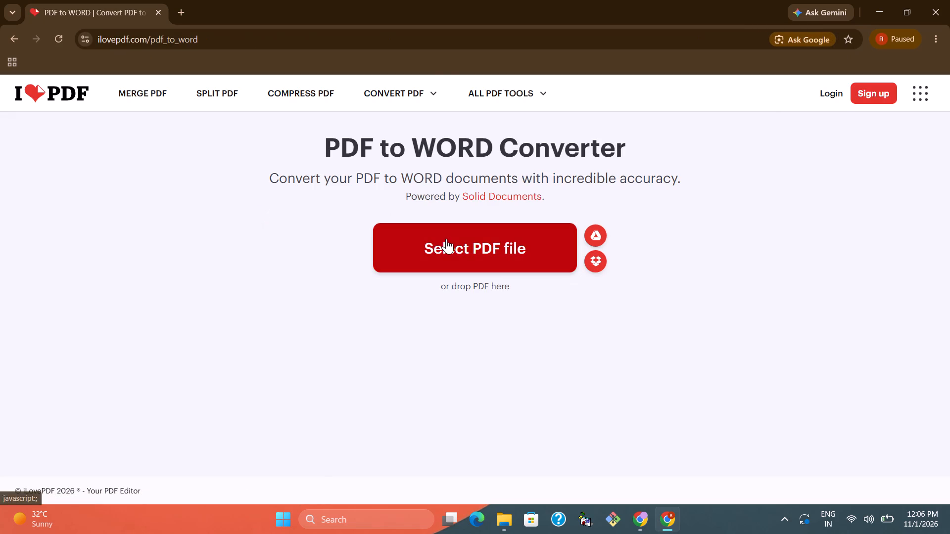
{"action": "double_click", "coordinate": [134, 117]}
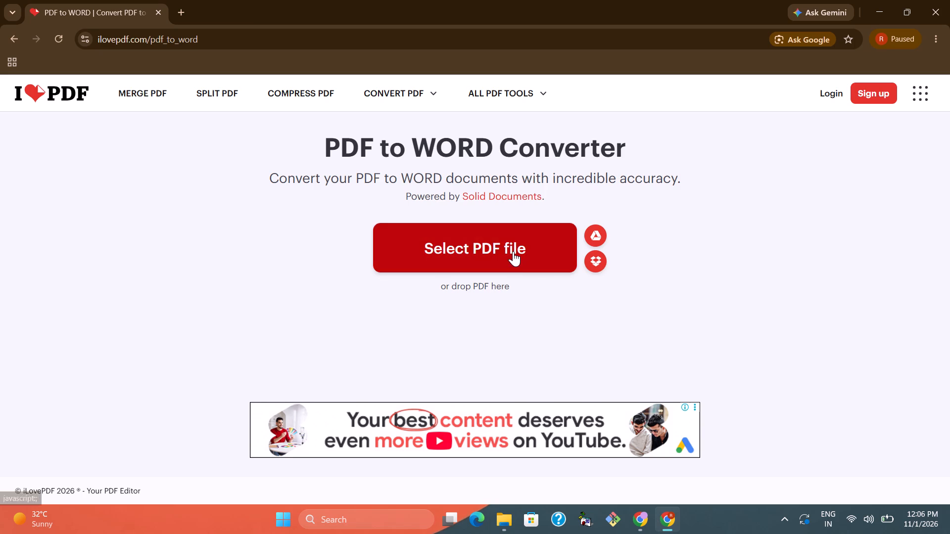
{"action": "left_click", "coordinate": [513, 251]}
{"action": "left_click", "coordinate": [806, 451]}
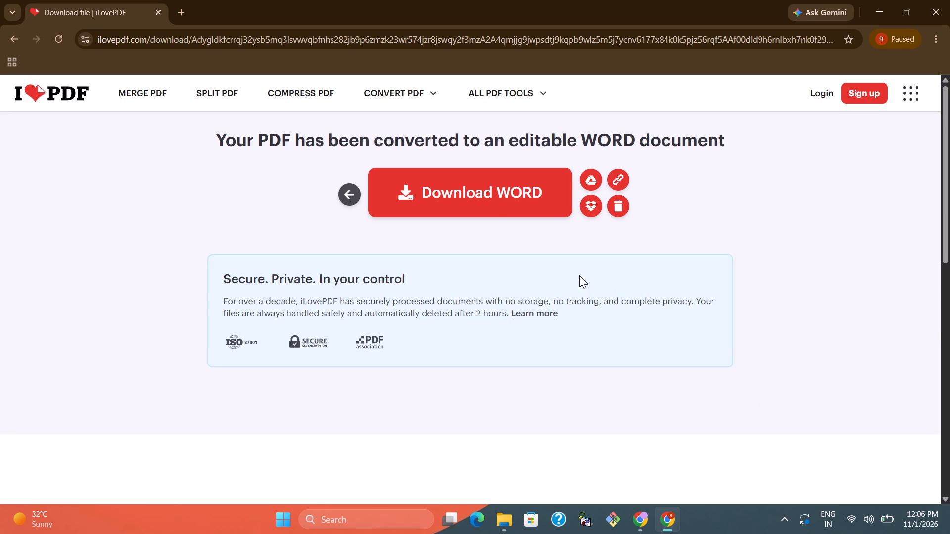
Download the converted Word document.
{"action": "left_click", "coordinate": [493, 205]}
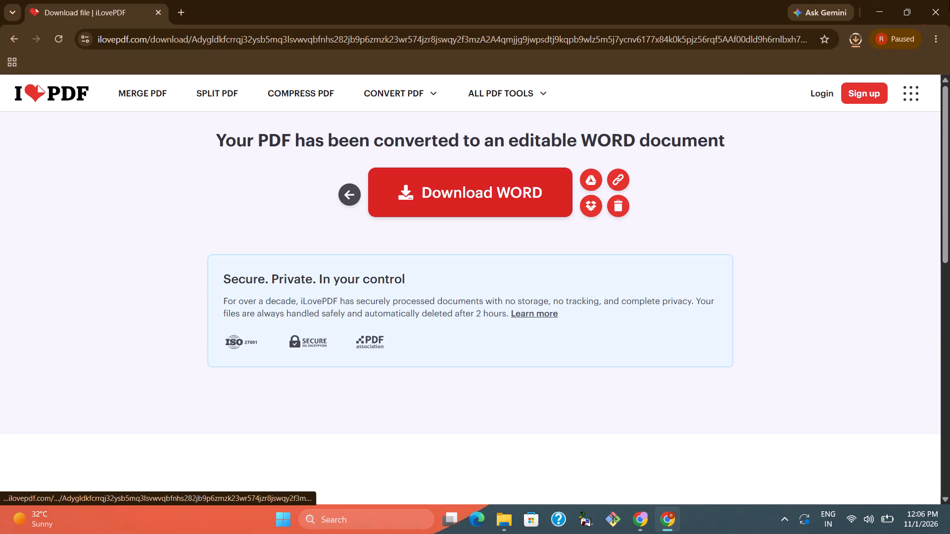
Open today's newly downloaded résumé file from the Downloads folder in Word and enable editing.
{"action": "left_click", "coordinate": [882, 13]}
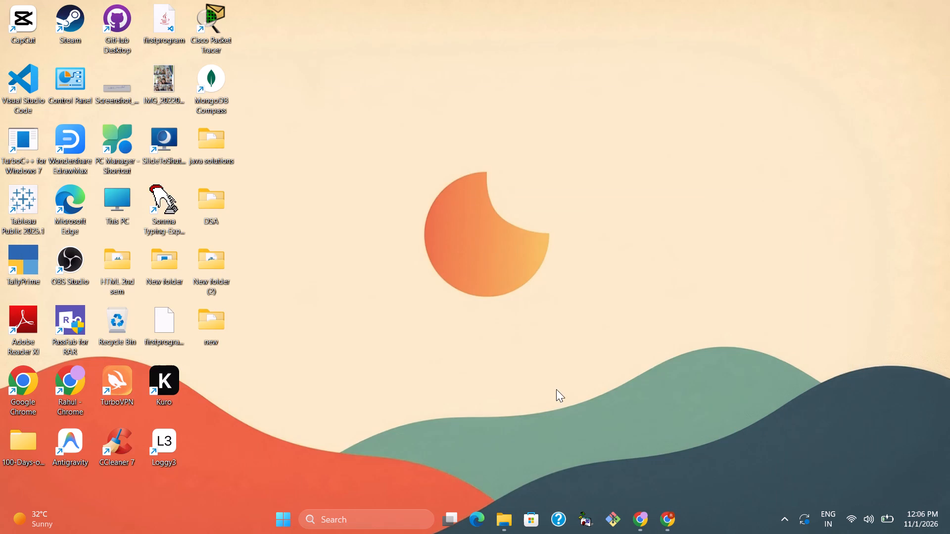
{"action": "double_click", "coordinate": [126, 200]}
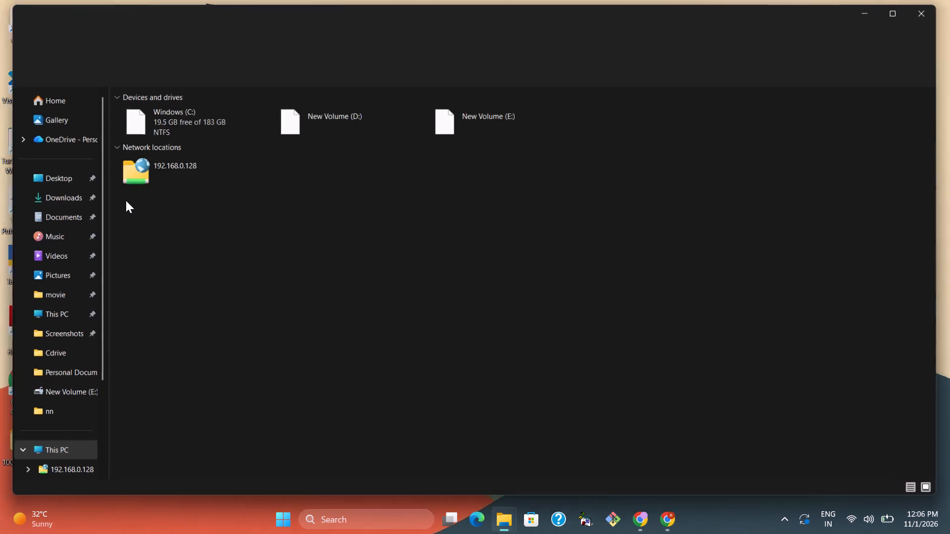
{"action": "left_click", "coordinate": [53, 198]}
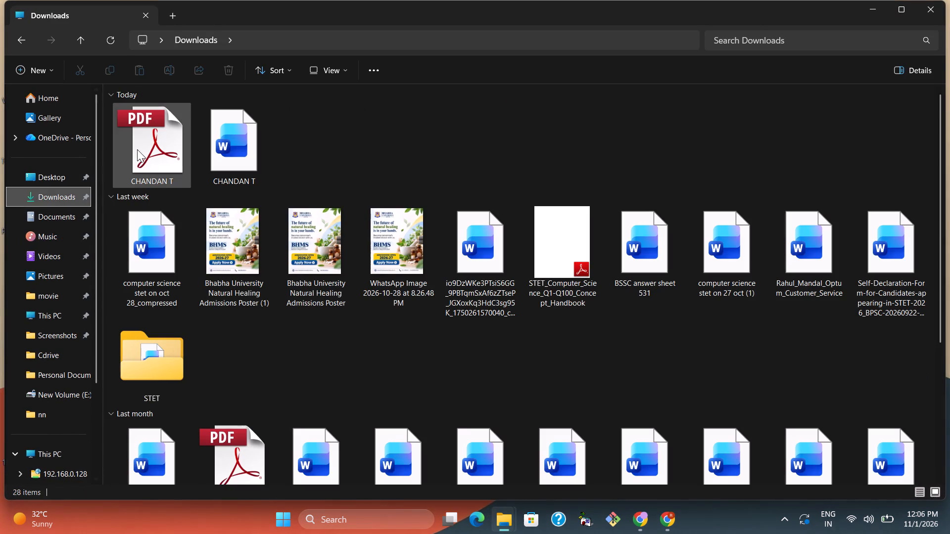
{"action": "left_click", "coordinate": [149, 141]}
{"action": "right_click", "coordinate": [149, 141]}
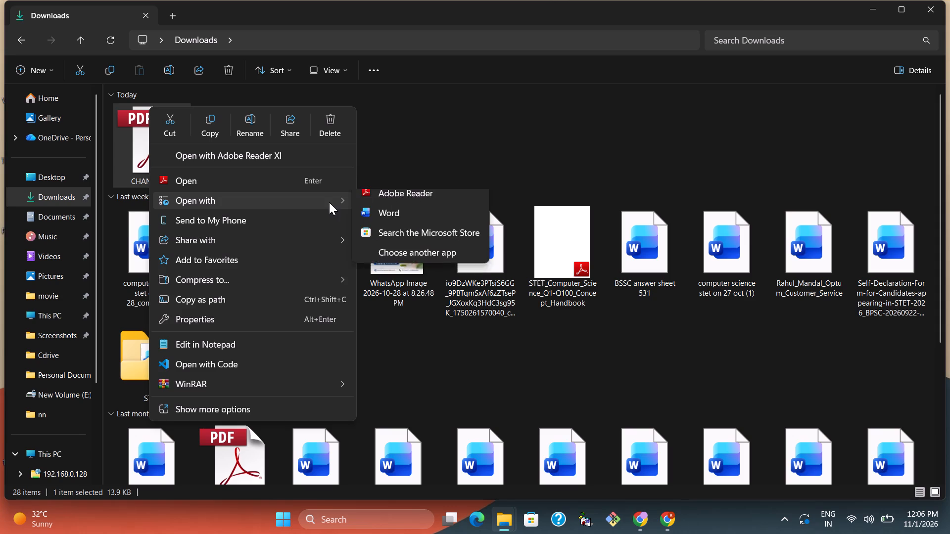
{"action": "left_click", "coordinate": [378, 226]}
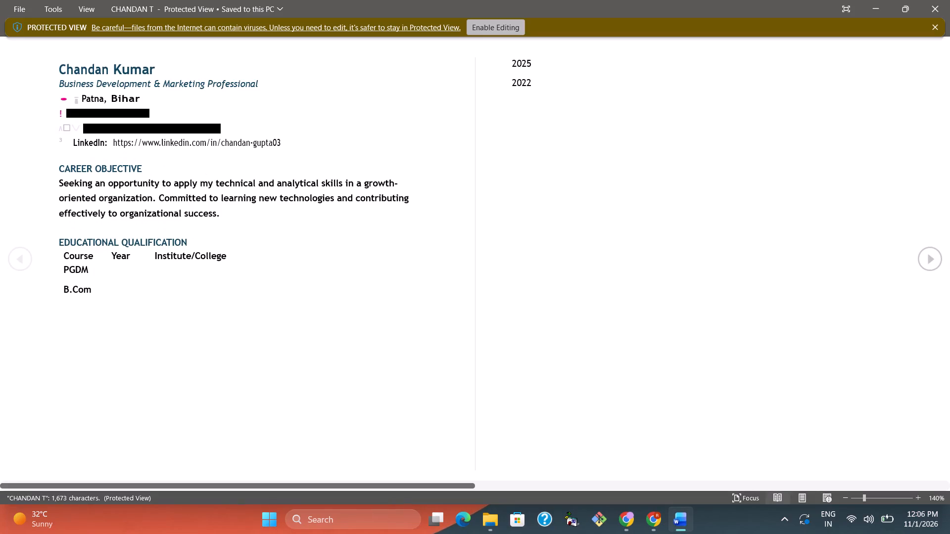
{"action": "left_click", "coordinate": [507, 31]}
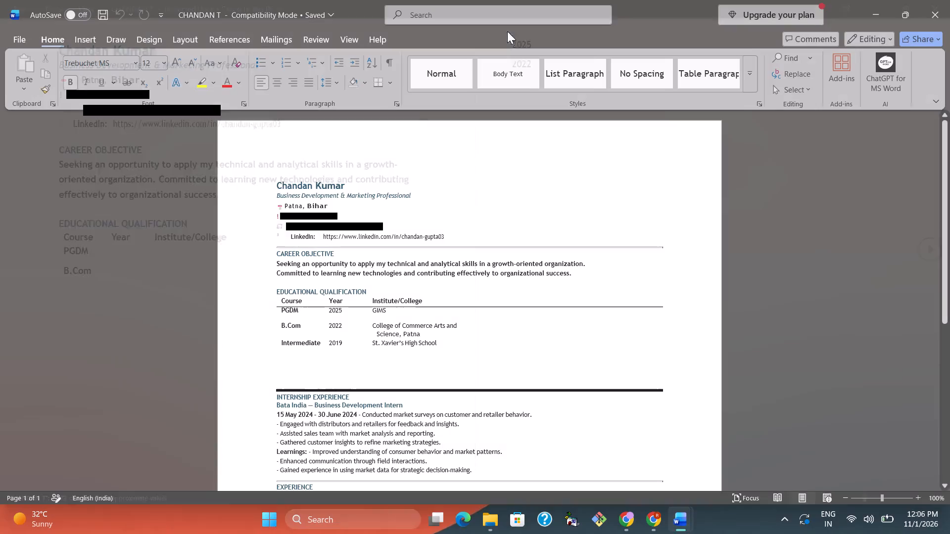
Examine the converted résumé's layout and content, from the header through to the personal details section.
{"action": "scroll", "coordinate": [407, 287], "scroll_direction": "down", "scroll_amount": 6}
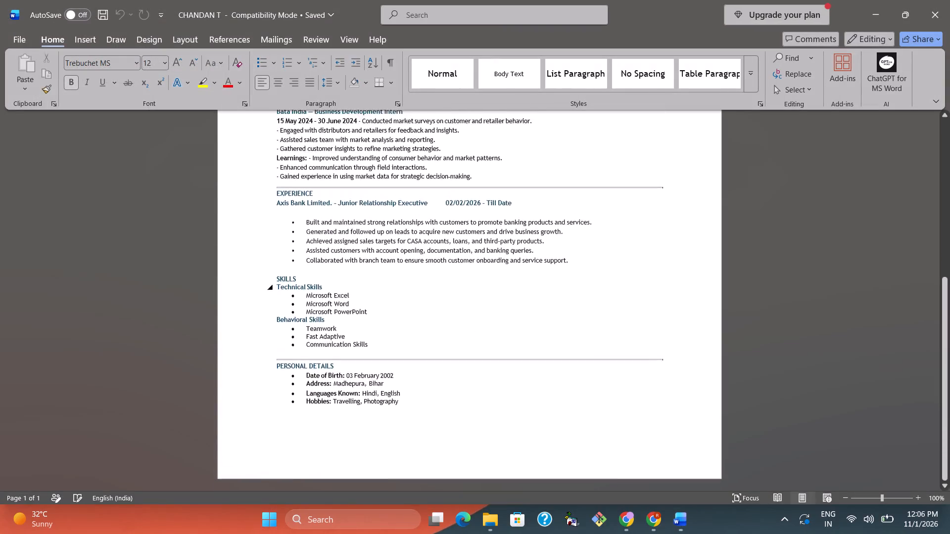
{"action": "scroll", "coordinate": [407, 287], "scroll_direction": "up", "scroll_amount": 4}
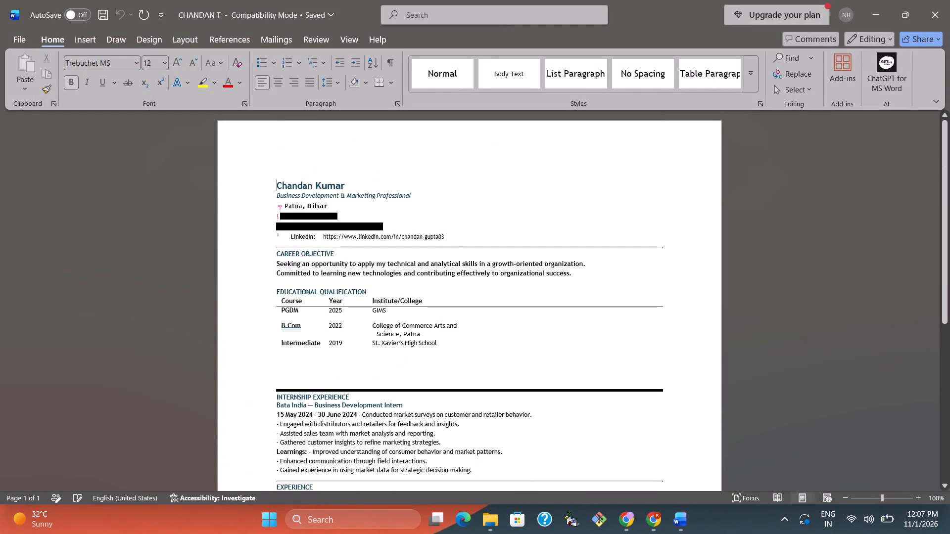
{"action": "scroll", "coordinate": [348, 320], "scroll_direction": "down", "scroll_amount": 3}
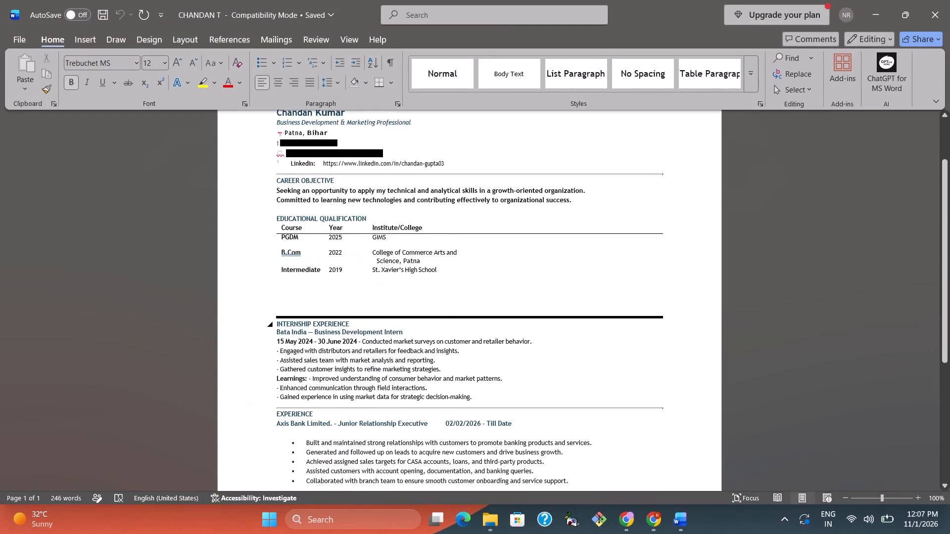
{"action": "scroll", "coordinate": [348, 320], "scroll_direction": "down", "scroll_amount": 3}
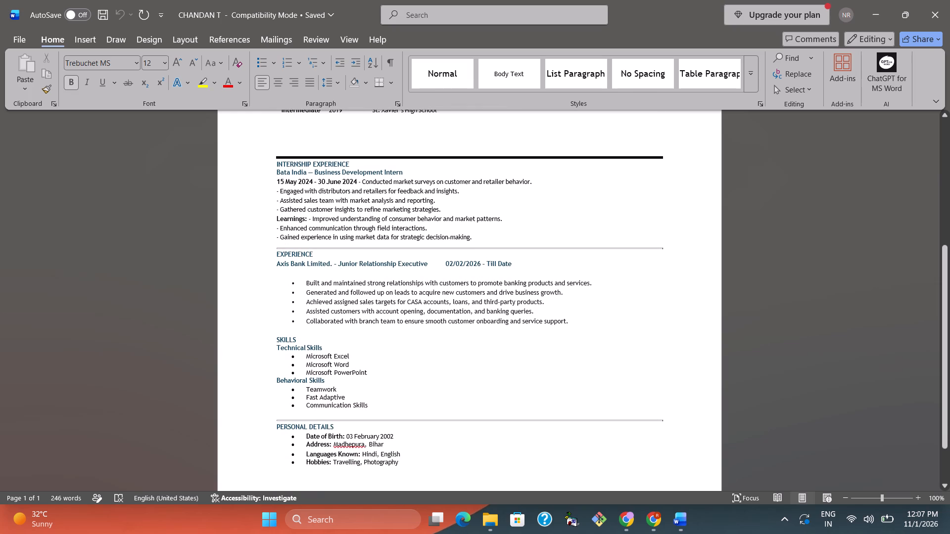
{"action": "scroll", "coordinate": [363, 319], "scroll_direction": "down", "scroll_amount": 1}
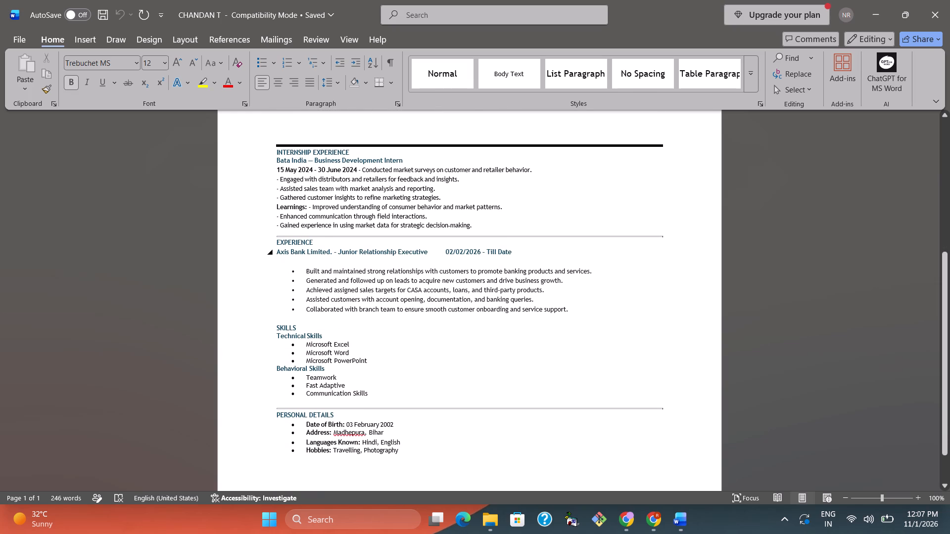
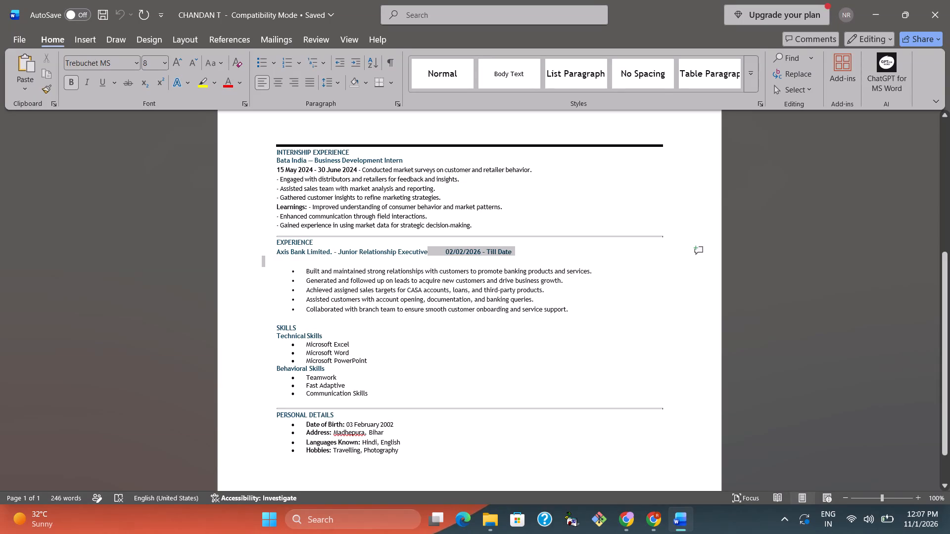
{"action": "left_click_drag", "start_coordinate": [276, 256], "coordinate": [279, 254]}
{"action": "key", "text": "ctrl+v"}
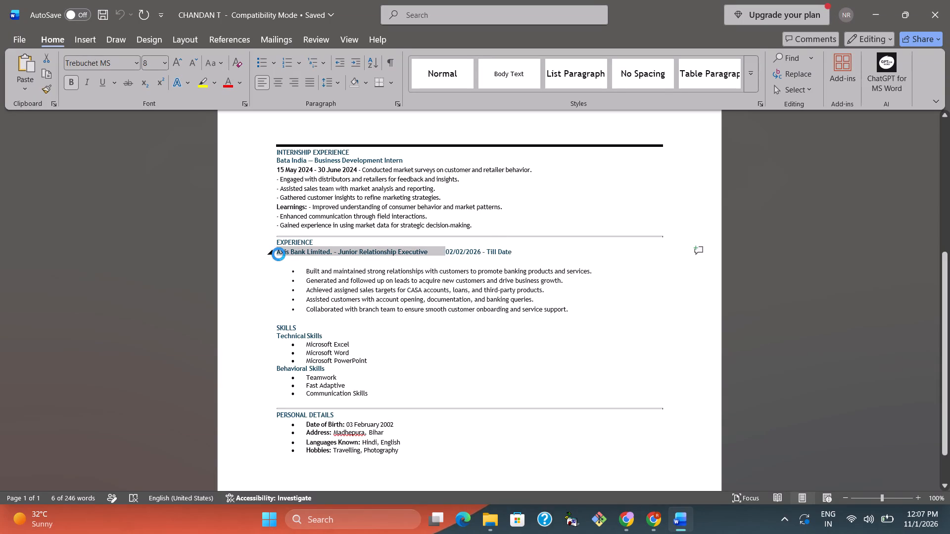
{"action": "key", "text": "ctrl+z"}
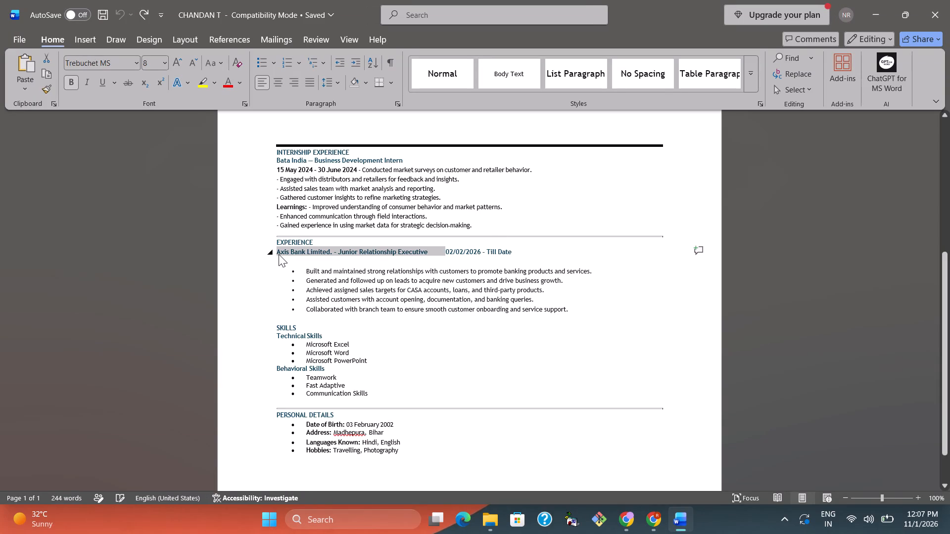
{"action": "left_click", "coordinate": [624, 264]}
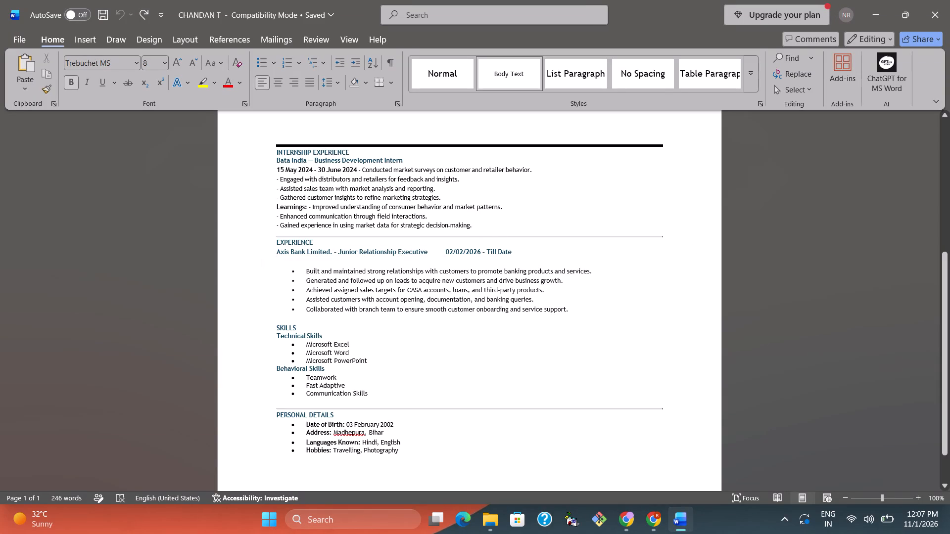
Change the start date of the Axis Bank Limited experience entry to 15/04/2026.
{"action": "left_click", "coordinate": [452, 251]}
{"action": "key", "text": "BackSpace"}
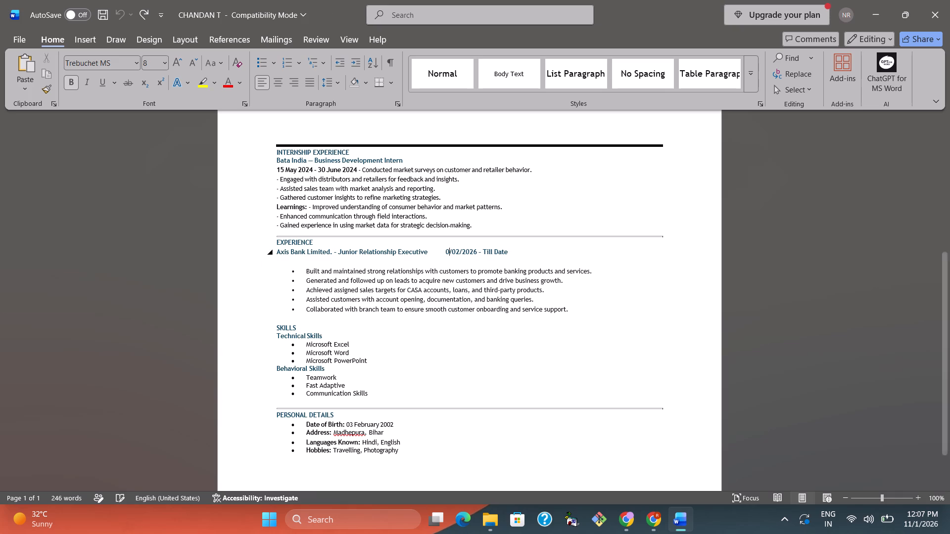
{"action": "key", "text": "BackSpace"}
{"action": "type", "text": "15"}
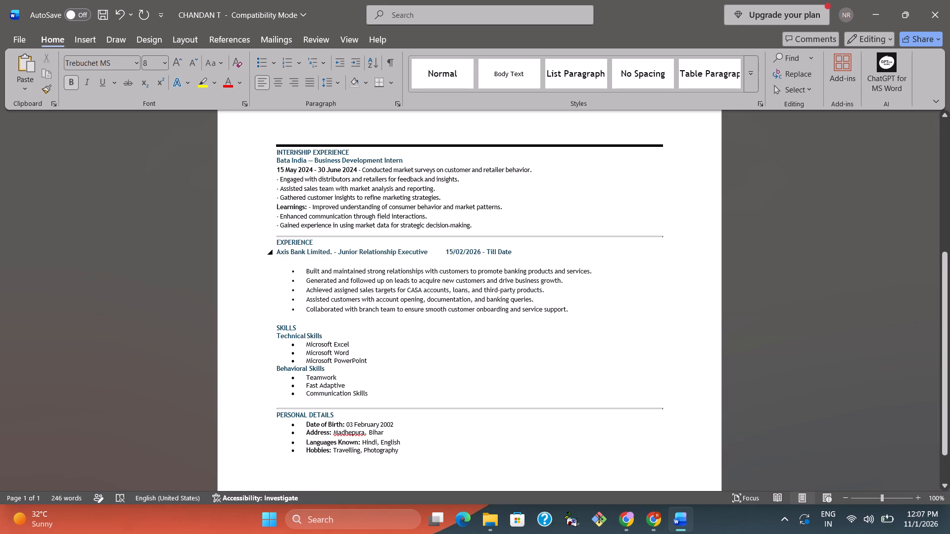
{"action": "left_click", "coordinate": [461, 251]}
{"action": "key", "text": "BackSpace"}
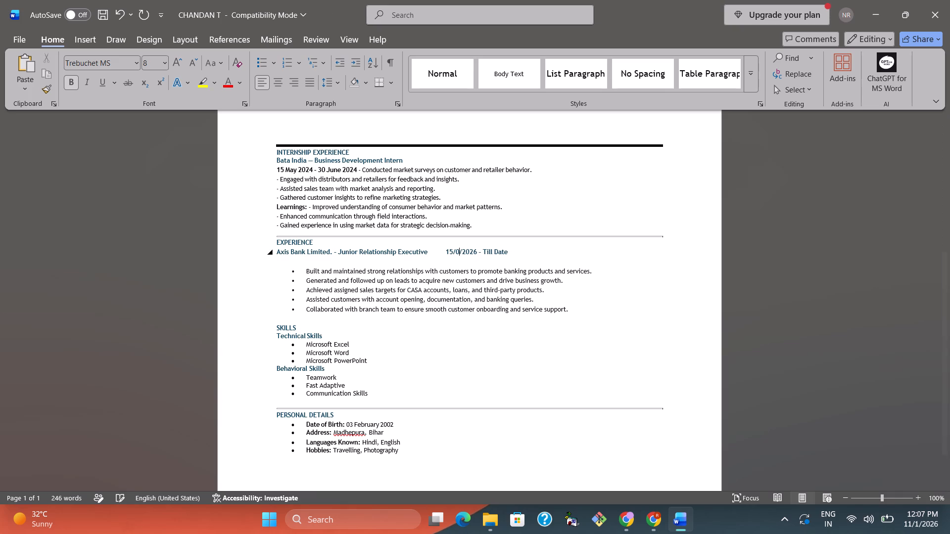
{"action": "key", "text": "4"}
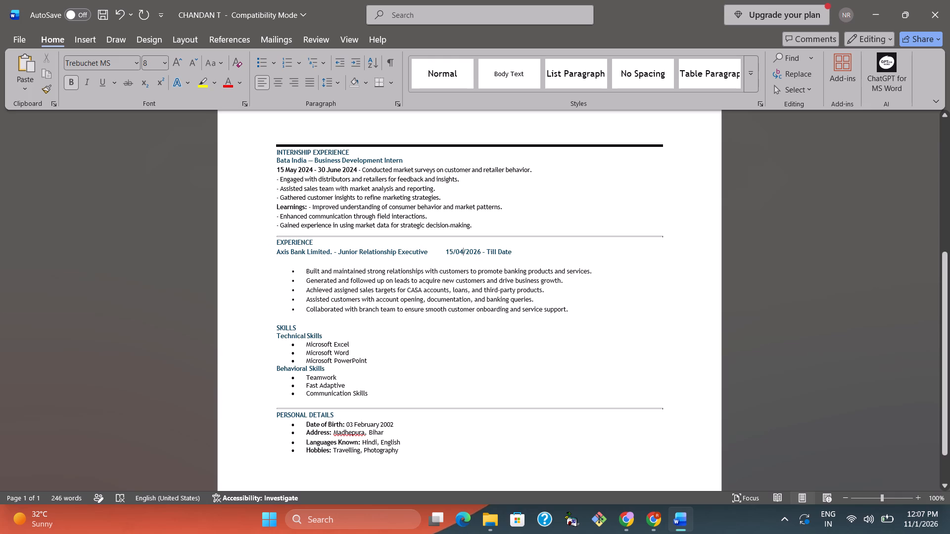
Duplicate the whole Axis Bank Limited entry, heading and five bullets, directly below the original, and remove the extra blank line after the copy.
{"action": "left_click", "coordinate": [653, 303]}
{"action": "key", "text": "Return"}
{"action": "key", "text": "BackSpace"}
{"action": "key", "text": "BackSpace"}
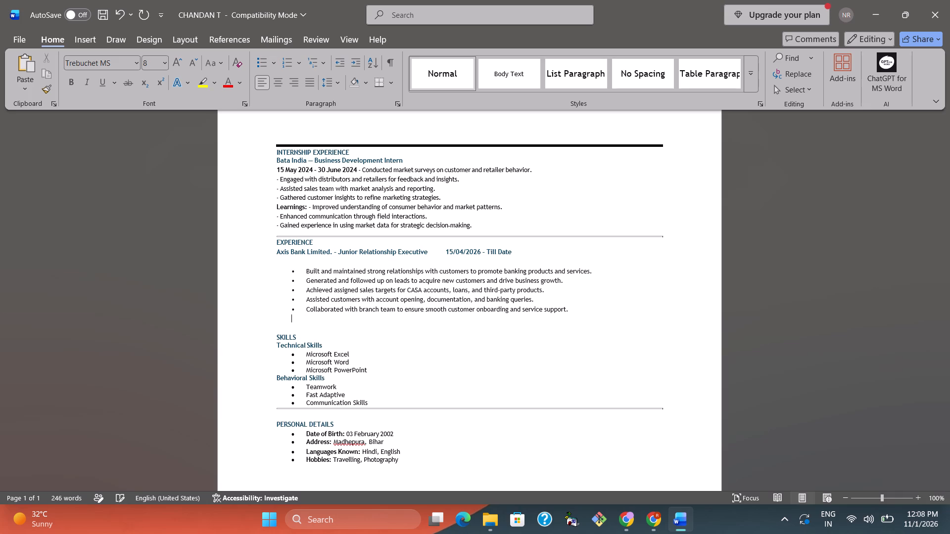
{"action": "key", "text": "BackSpace"}
{"action": "left_click_drag", "start_coordinate": [576, 312], "coordinate": [252, 249]}
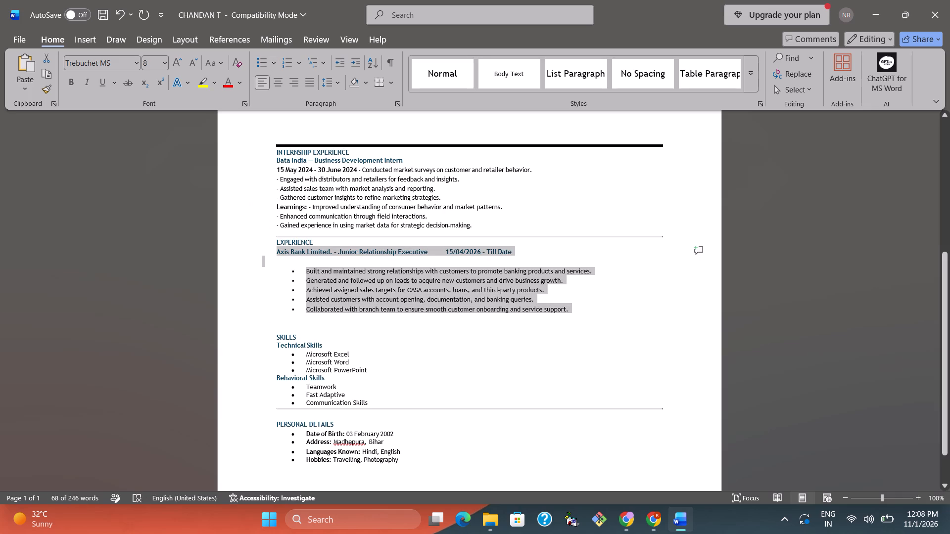
{"action": "key", "text": "ctrl+c"}
{"action": "left_click", "coordinate": [584, 307]}
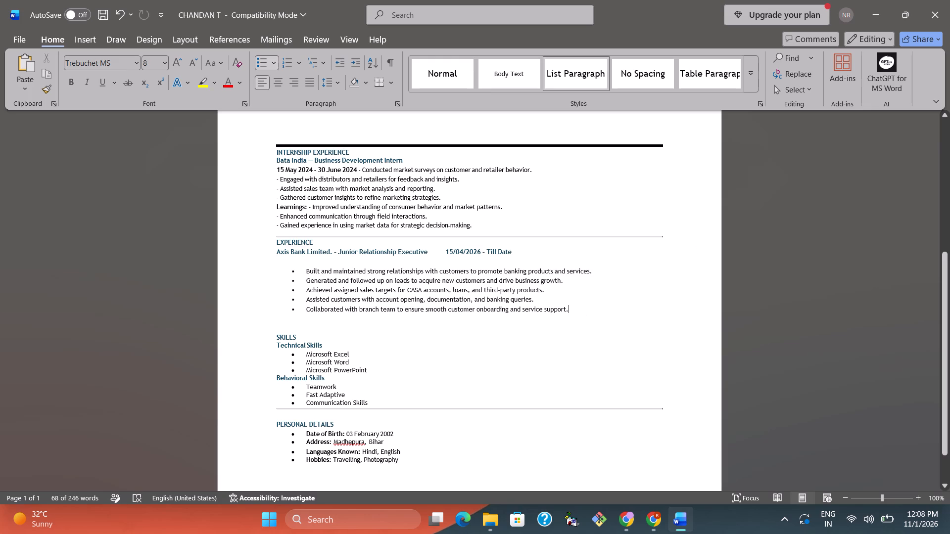
{"action": "key", "text": "Return"}
{"action": "key", "text": "BackSpace"}
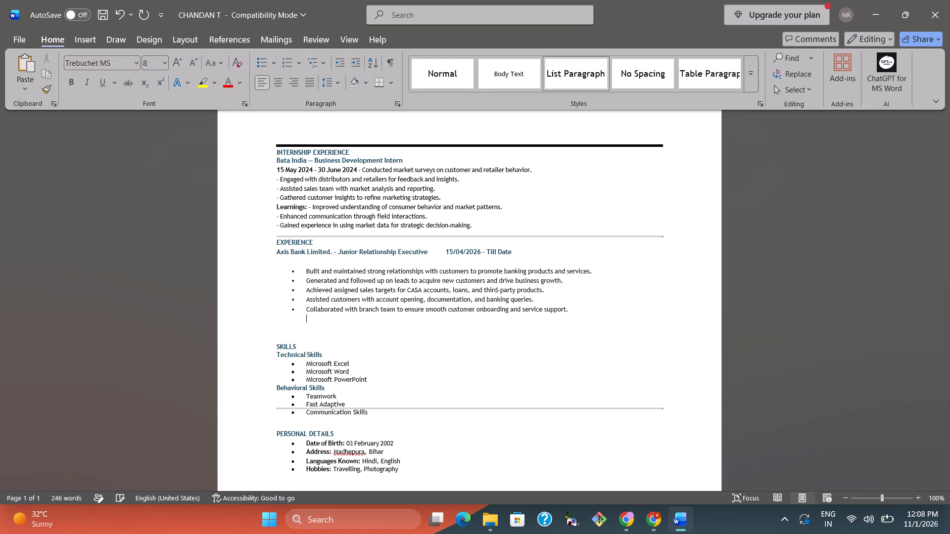
{"action": "key", "text": "BackSpace"}
{"action": "key", "text": "BackSpace"}
{"action": "key", "text": "ctrl+v"}
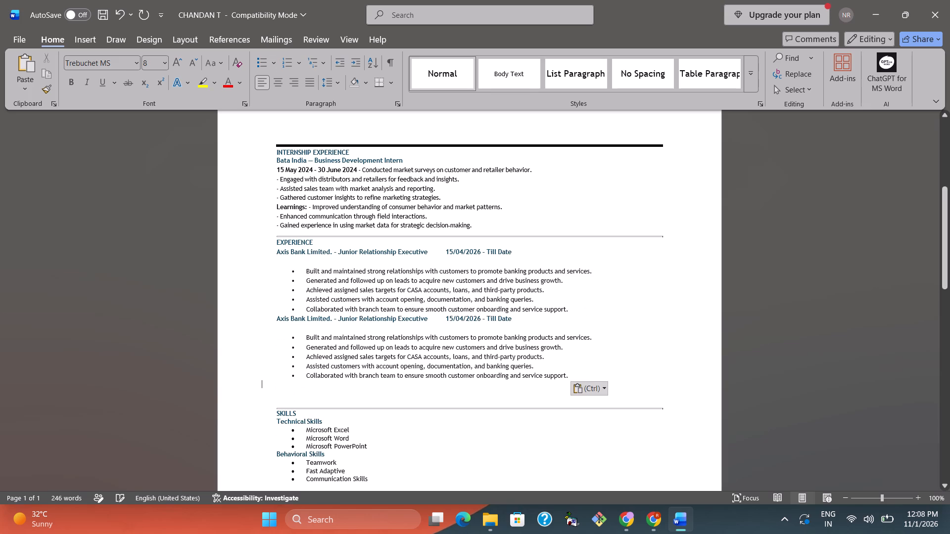
{"action": "key", "text": "BackSpace"}
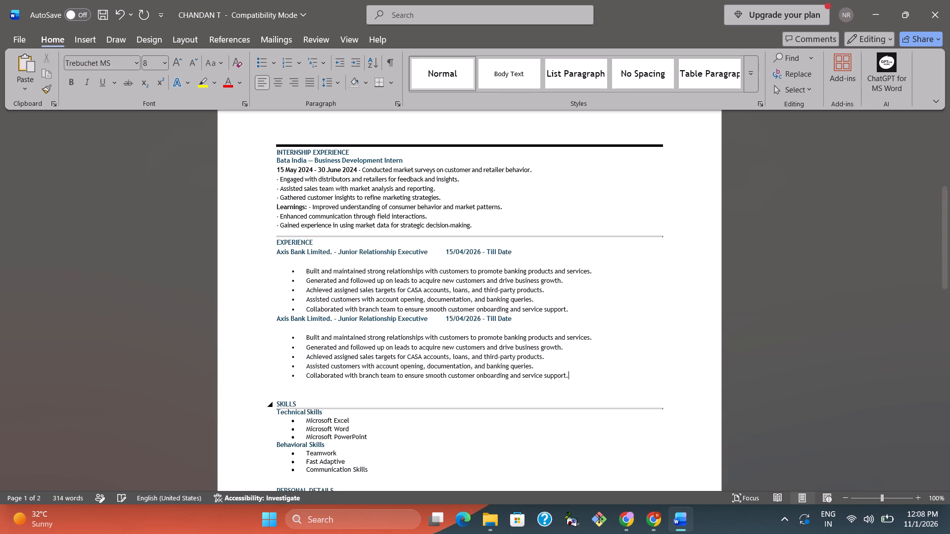
Place the text cursor at the end of the first Axis Bank entry's last bullet, above the duplicated entry.
{"action": "left_click_drag", "start_coordinate": [529, 400], "coordinate": [663, 532]}
{"action": "left_click", "coordinate": [684, 277]}
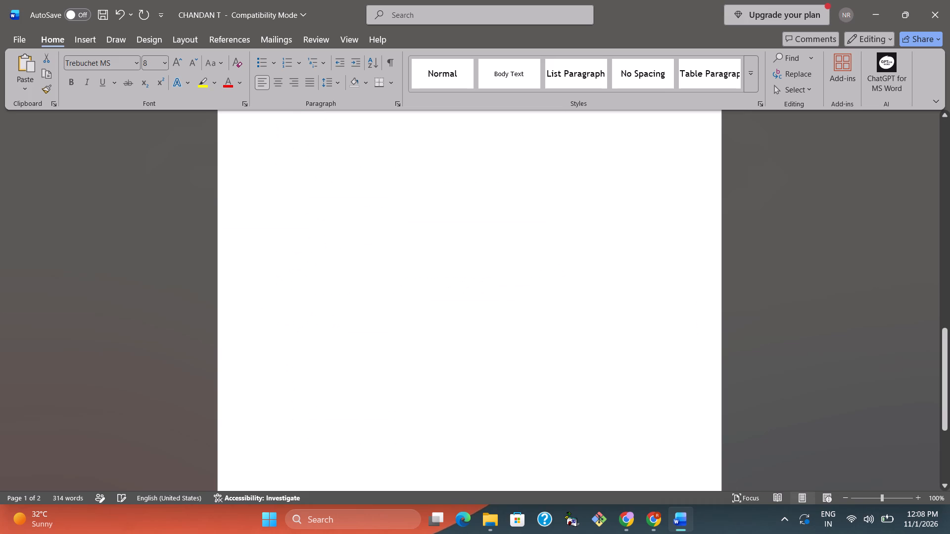
{"action": "scroll", "coordinate": [684, 277], "scroll_direction": "up", "scroll_amount": 4}
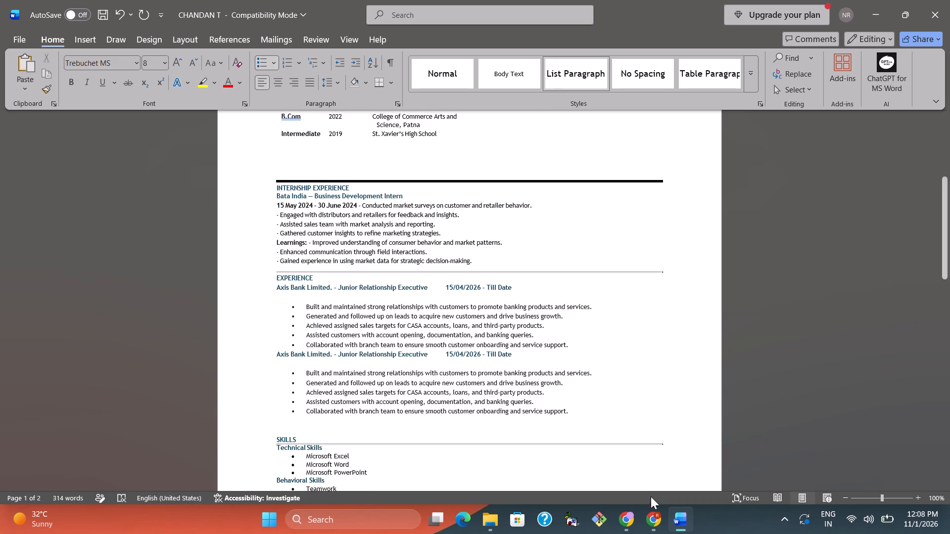
{"action": "left_click", "coordinate": [574, 345]}
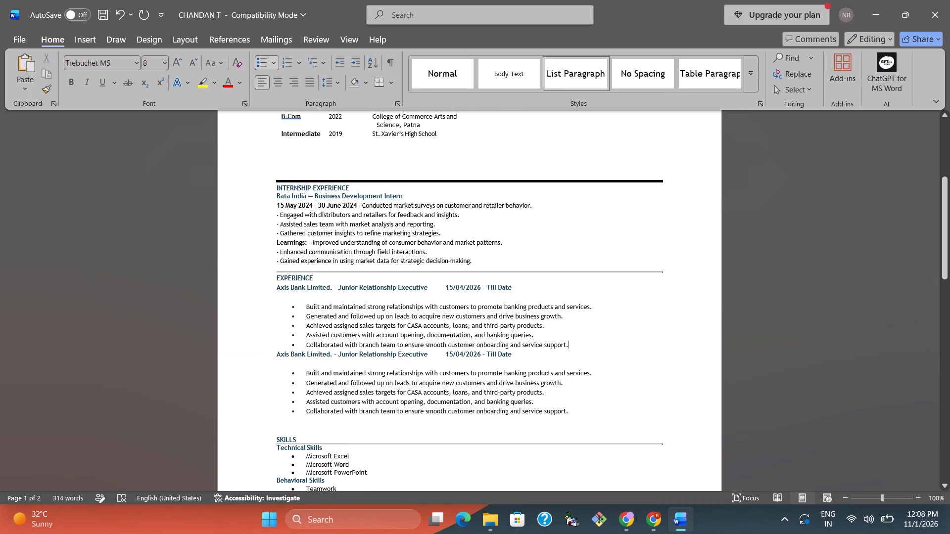
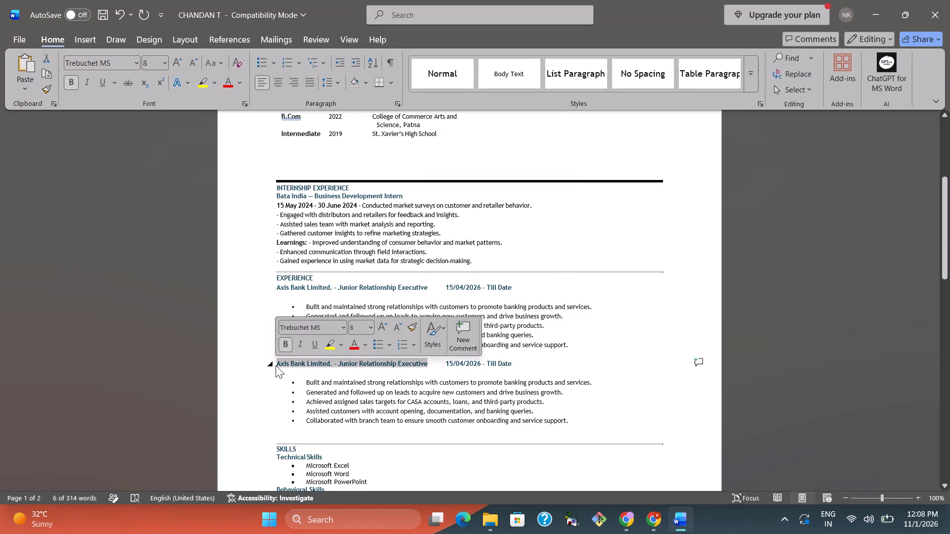
Replace the duplicated entry's company and job title heading with the copied text "Tata consumer product limited".
{"action": "key", "text": "ctrl+v"}
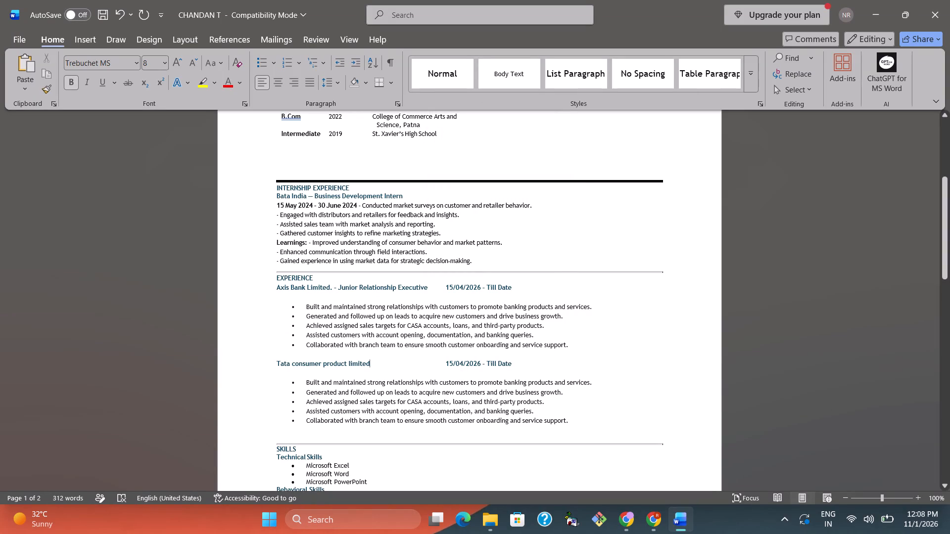
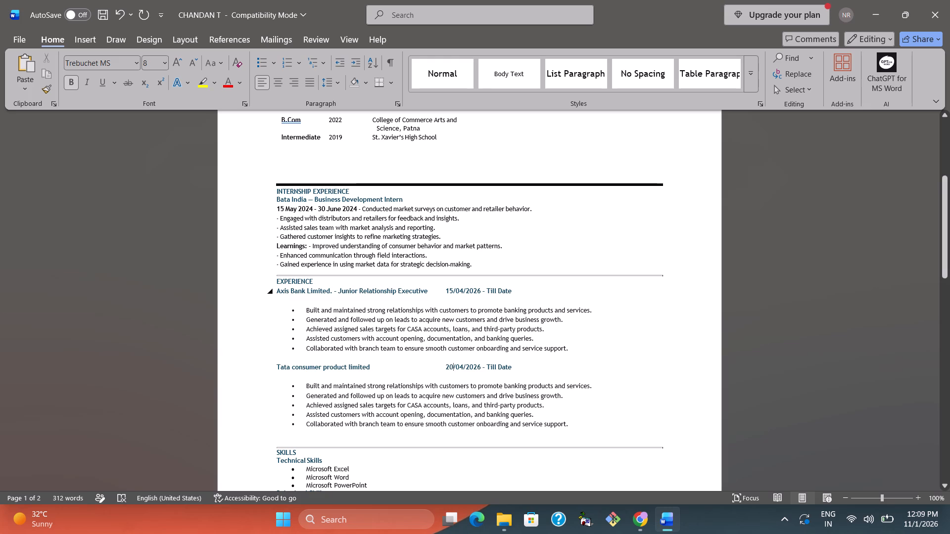
Change the start date of the Axis Bank Limited experience entry to 02/02/2026.
{"action": "left_click", "coordinate": [451, 287]}
{"action": "key", "text": "Right"}
{"action": "key", "text": "BackSpace"}
{"action": "key", "text": "BackSpace"}
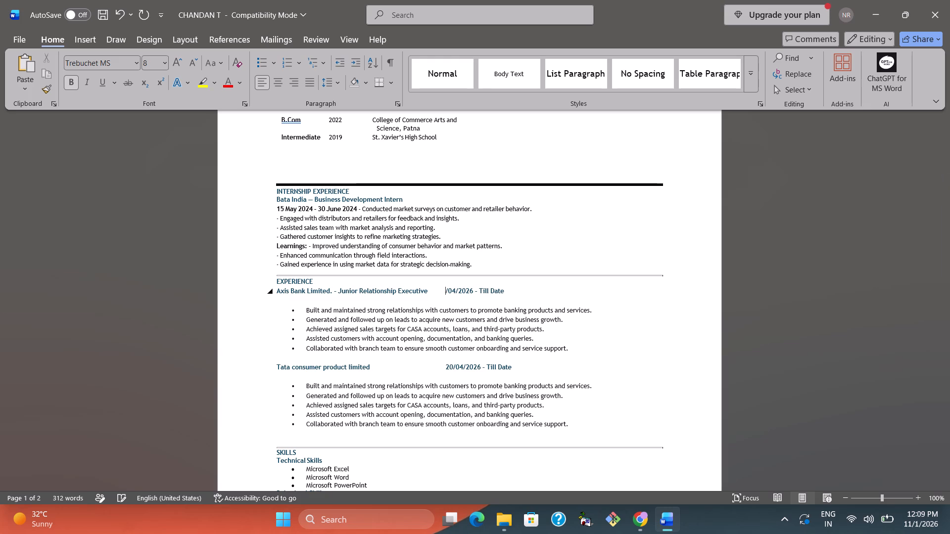
{"action": "type", "text": "02"}
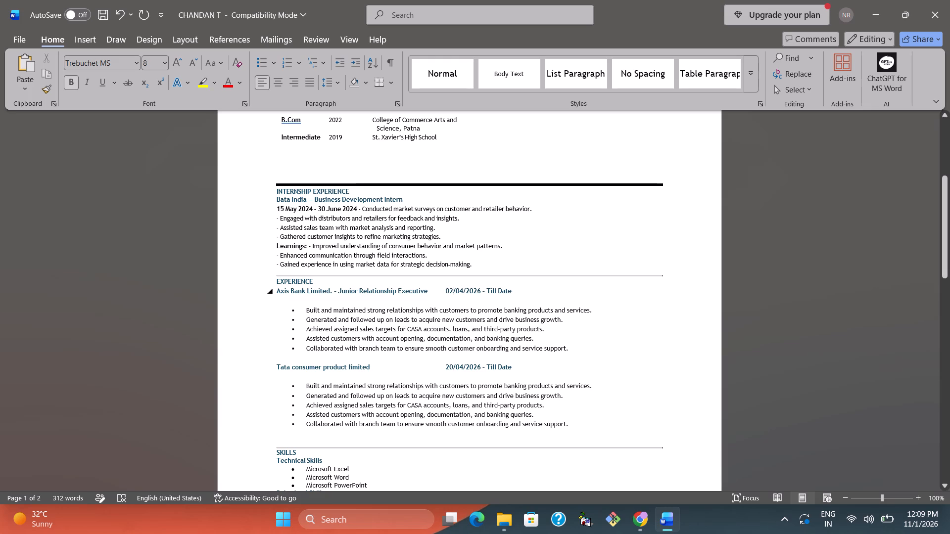
{"action": "left_click", "coordinate": [460, 291]}
{"action": "key", "text": "Right"}
{"action": "key", "text": "BackSpace"}
{"action": "key", "text": "2"}
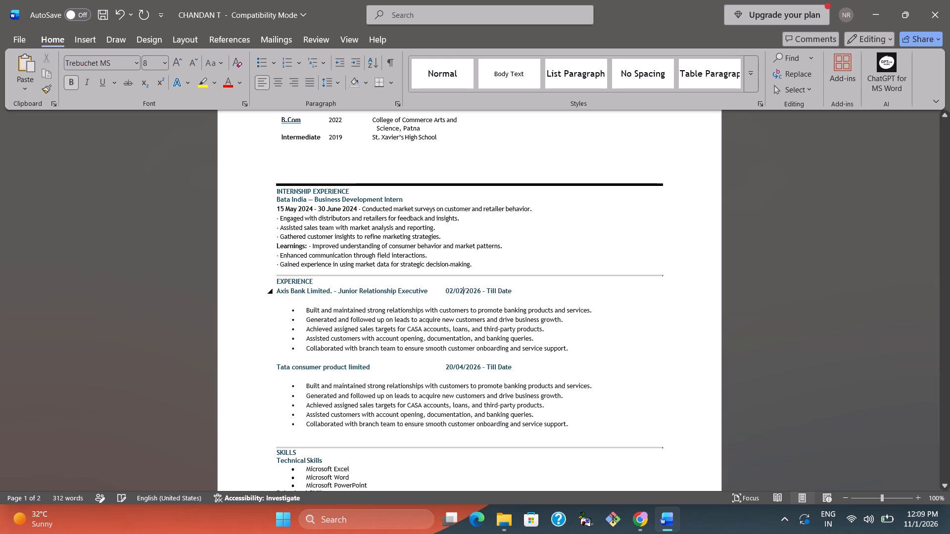
Replace "Till Date" in the Axis Bank Limited entry with the end date 15/04/2026.
{"action": "left_click", "coordinate": [513, 291]}
{"action": "key", "text": "BackSpace"}
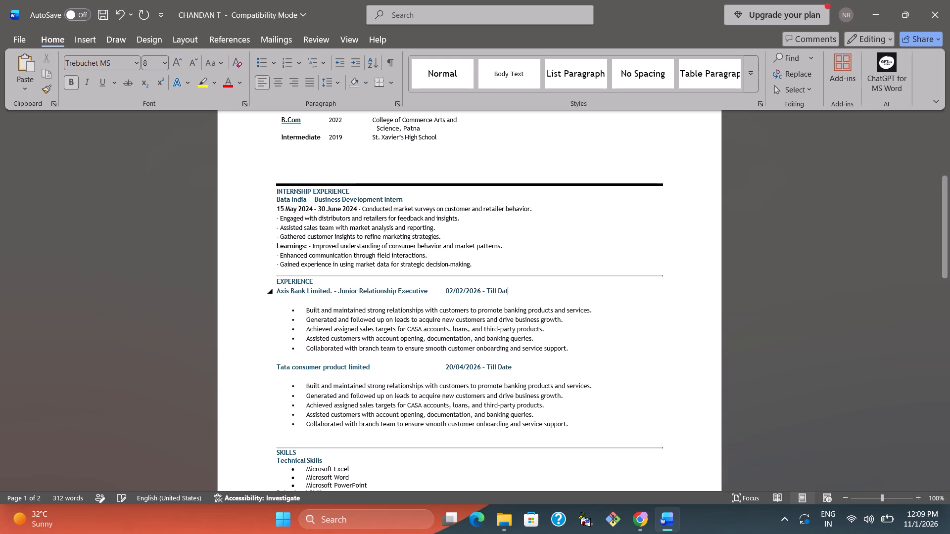
{"action": "key", "text": "BackSpace"}
{"action": "key", "text": "BackSpace"}
{"action": "key", "text": "BackSpace"}
{"action": "key", "text": "BackSpace"}
{"action": "key", "text": "BackSpace"}
{"action": "key", "text": "BackSpace"}
{"action": "key", "text": "BackSpace"}
{"action": "key", "text": "BackSpace"}
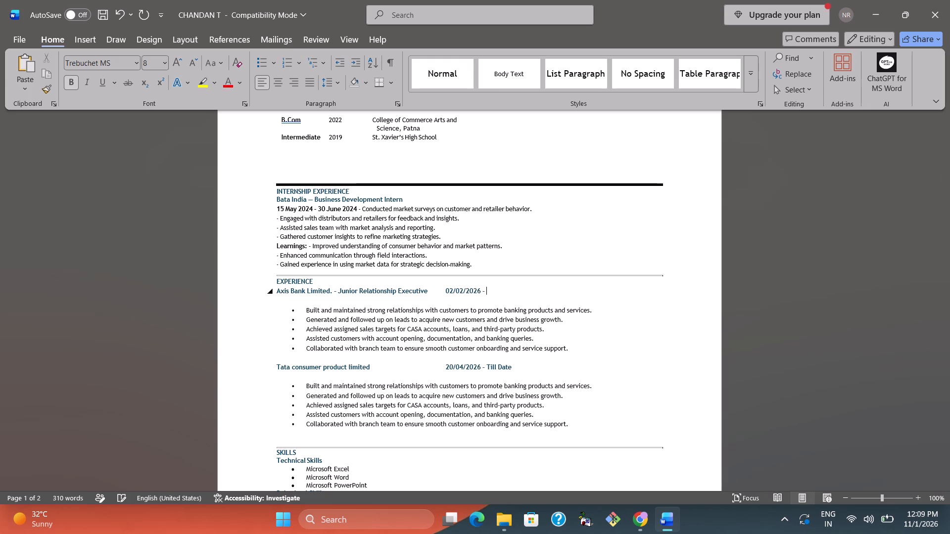
{"action": "type", "text": "15"}
{"action": "type", "text": "/04"}
{"action": "type", "text": "/2026"}
{"action": "left_click", "coordinate": [631, 316]}
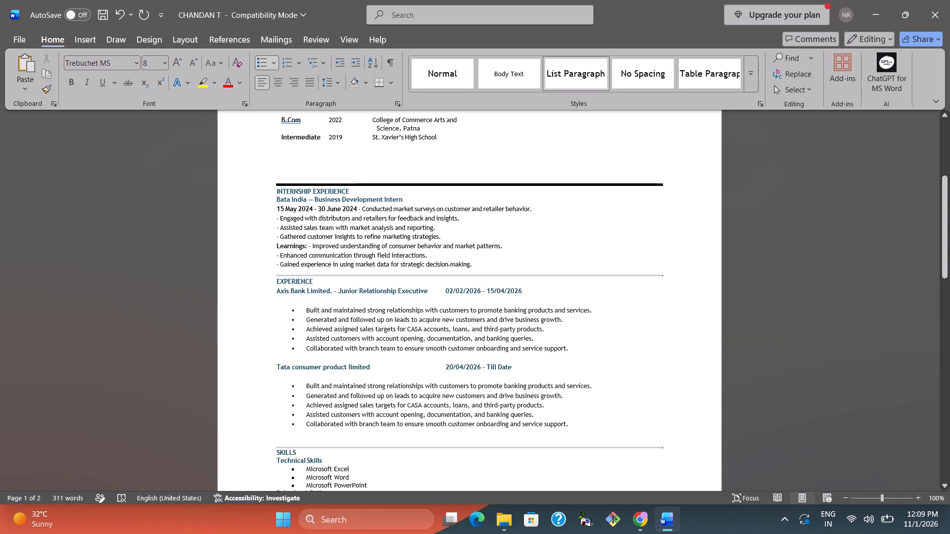
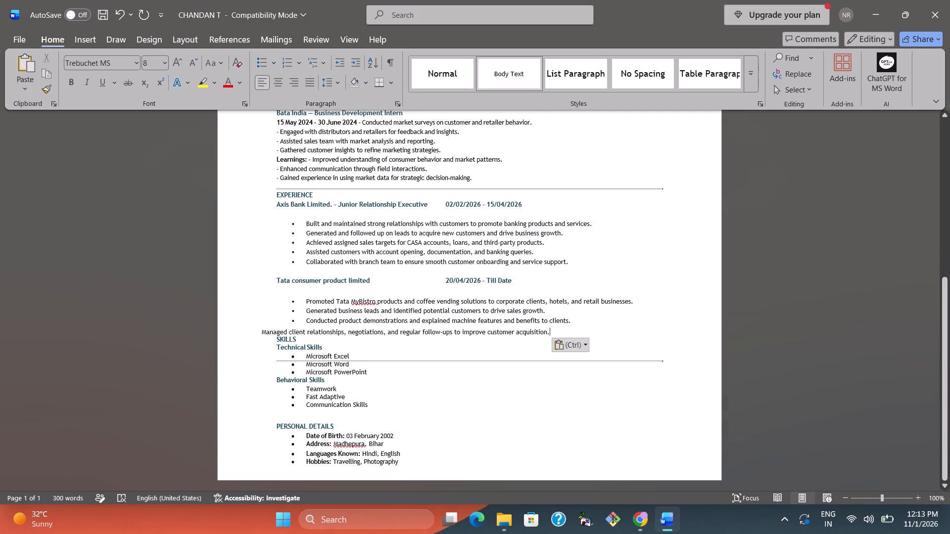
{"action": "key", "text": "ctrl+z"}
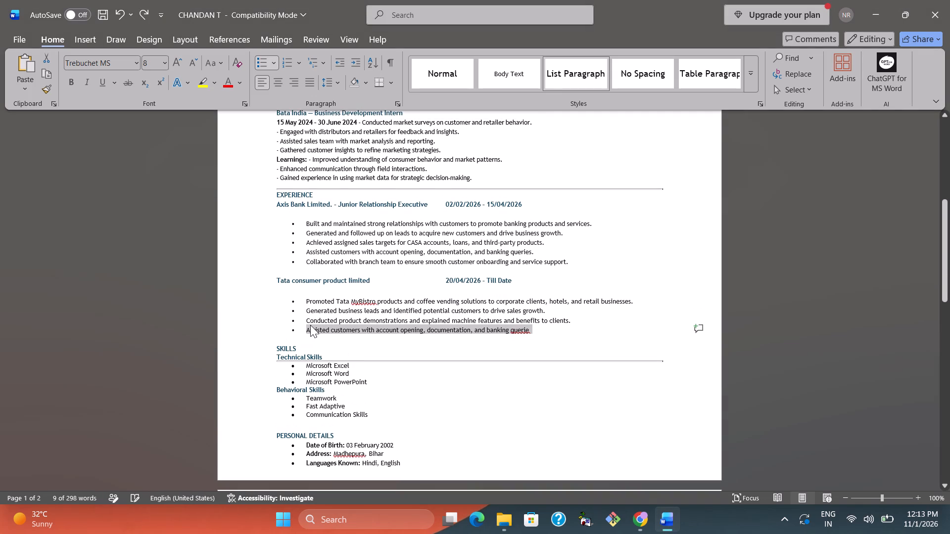
Replace everything after "Assisted" in the fourth Tata consumer product limited bullet with the copied "Managed client relationships" sentence.
{"action": "left_click", "coordinate": [537, 333]}
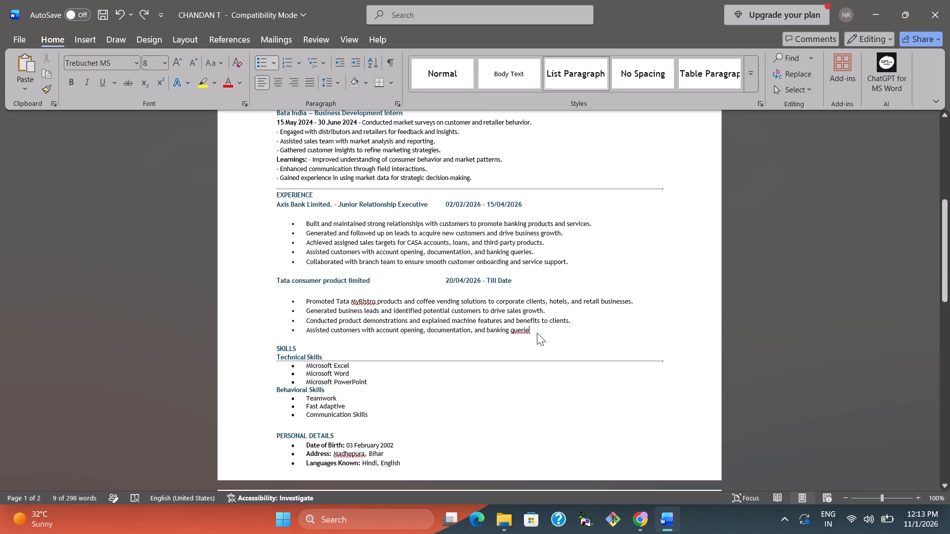
{"action": "left_click_drag", "start_coordinate": [535, 331], "coordinate": [344, 329]}
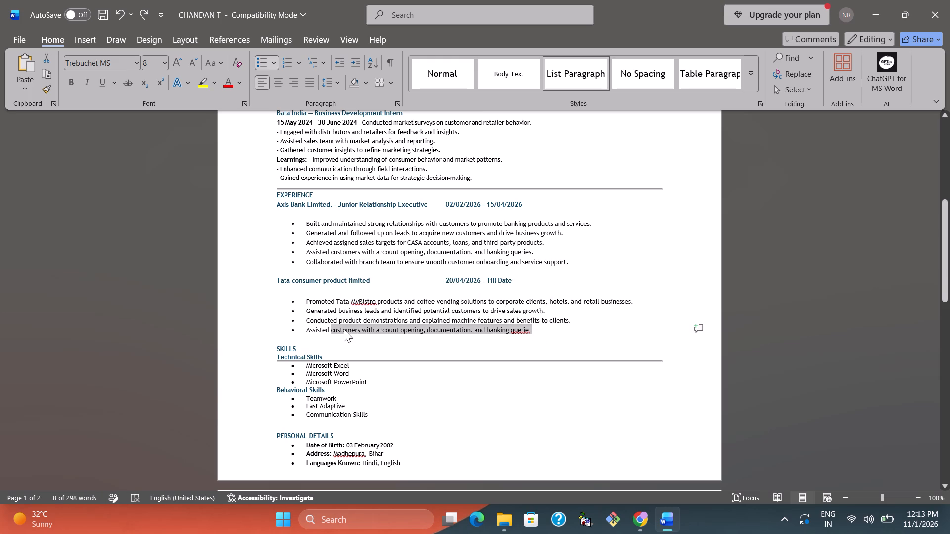
{"action": "key", "text": "ctrl+v"}
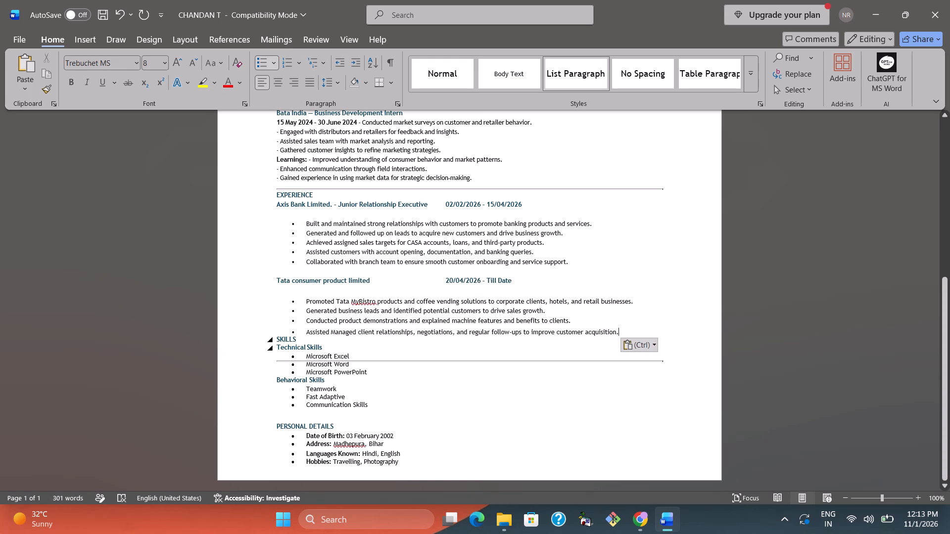
{"action": "left_click", "coordinate": [663, 518]}
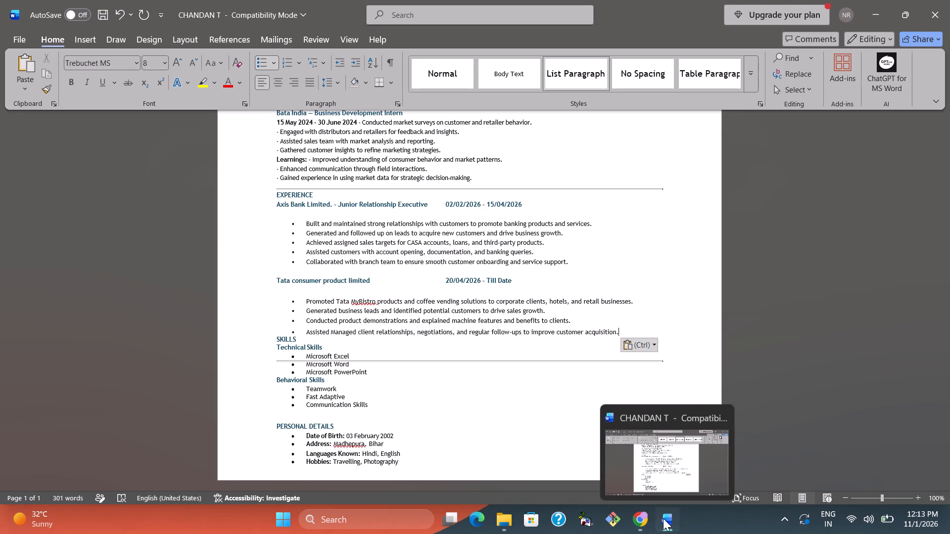
{"action": "left_click", "coordinate": [663, 518]}
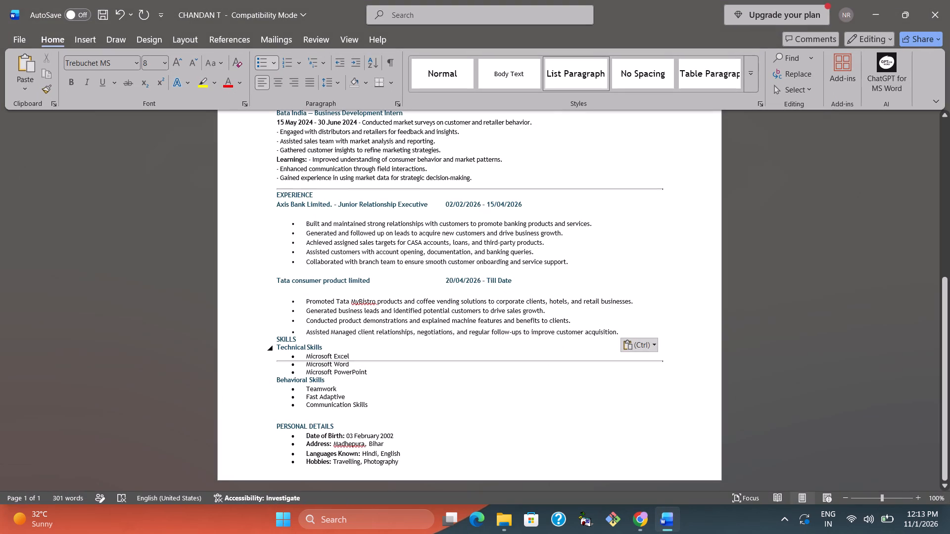
Remove the leftover word "Assisted" before "Managed" in the fourth Tata consumer product limited bullet.
{"action": "left_click", "coordinate": [331, 332]}
{"action": "key", "text": "BackSpace"}
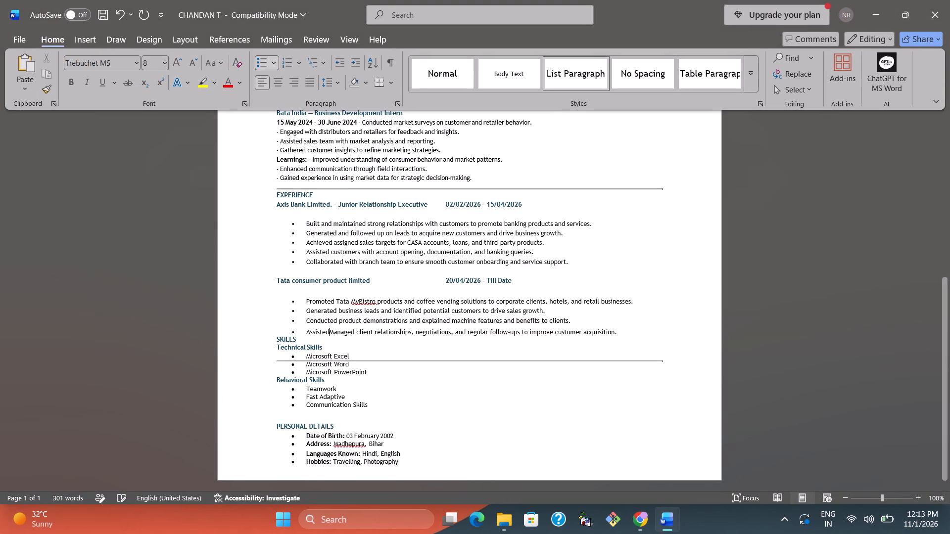
{"action": "key", "text": "BackSpace"}
{"action": "key", "text": "BackSpace"}
{"action": "key", "text": "BackSpace"}
{"action": "key", "text": "BackSpace"}
{"action": "key", "text": "BackSpace"}
{"action": "key", "text": "BackSpace"}
{"action": "key", "text": "BackSpace"}
{"action": "key", "text": "BackSpace"}
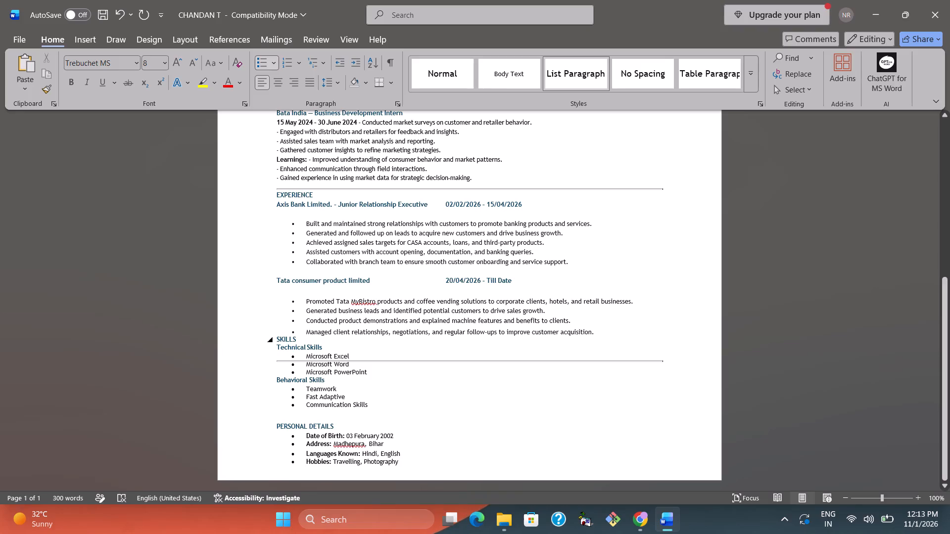
Add a blank line without a bullet marker between the "Managed client relationships" bullet and the SKILLS heading.
{"action": "left_click", "coordinate": [610, 333]}
{"action": "key", "text": "Return"}
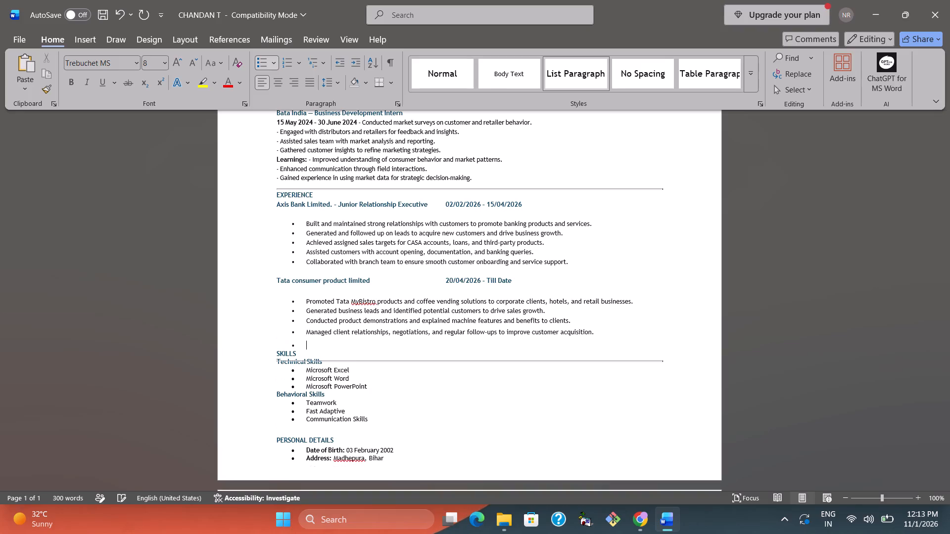
{"action": "key", "text": "BackSpace"}
Remove the extra blank lines between the educational qualification table and the INTERNSHIP EXPERIENCE heading.
{"action": "scroll", "coordinate": [600, 279], "scroll_direction": "up", "scroll_amount": 4}
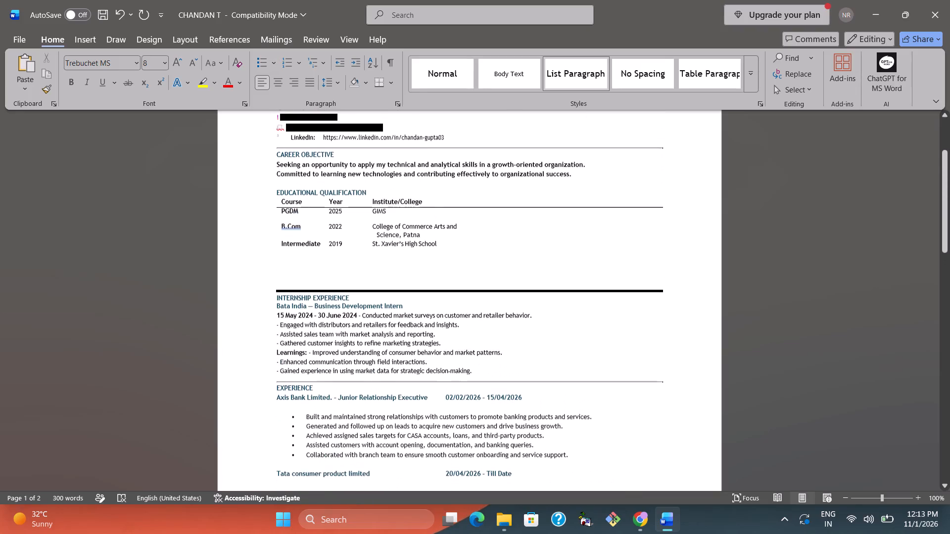
{"action": "scroll", "coordinate": [600, 279], "scroll_direction": "up", "scroll_amount": 1}
{"action": "left_click", "coordinate": [362, 276]}
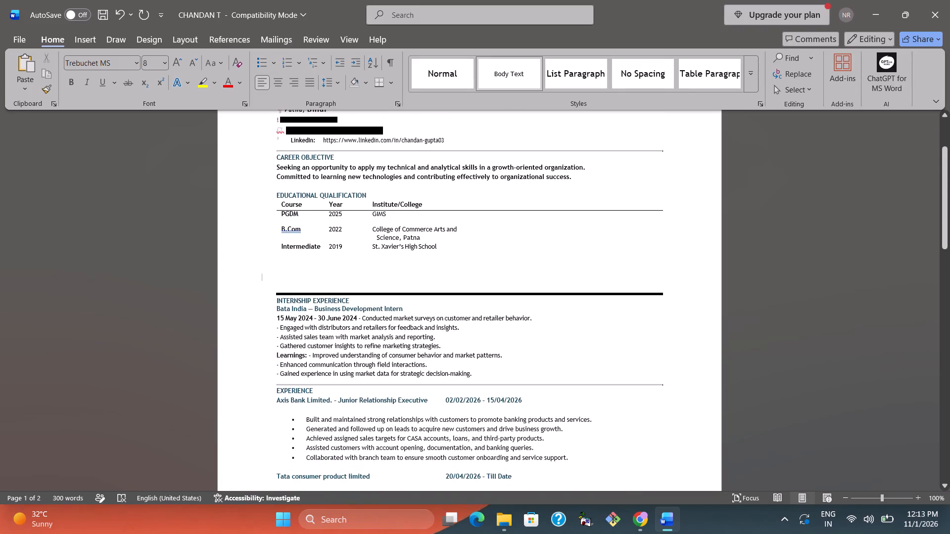
{"action": "key", "text": "BackSpace"}
{"action": "key", "text": "BackSpace"}
{"action": "key", "text": "BackSpace"}
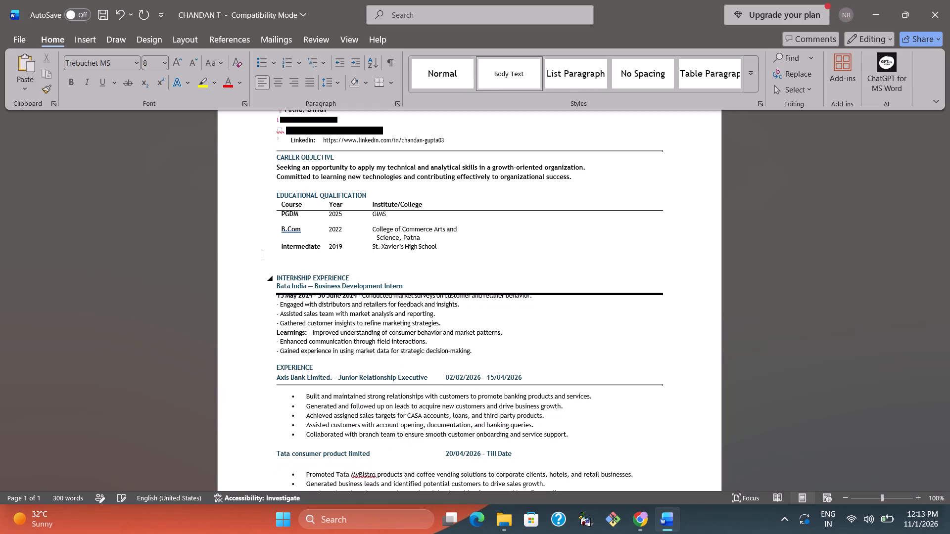
{"action": "key", "text": "BackSpace"}
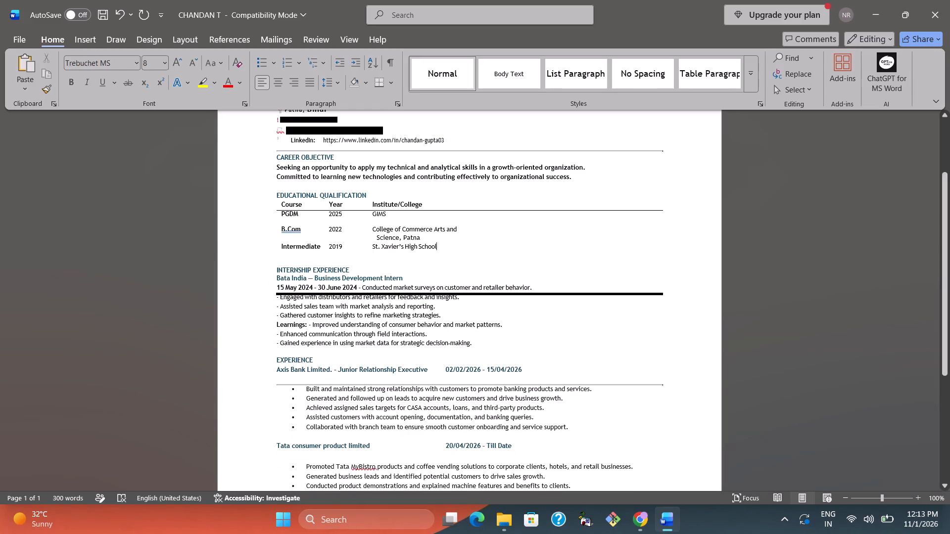
Delete the thick black divider line that crosses the Bata India internship text.
{"action": "left_click", "coordinate": [618, 297]}
{"action": "left_click", "coordinate": [621, 293]}
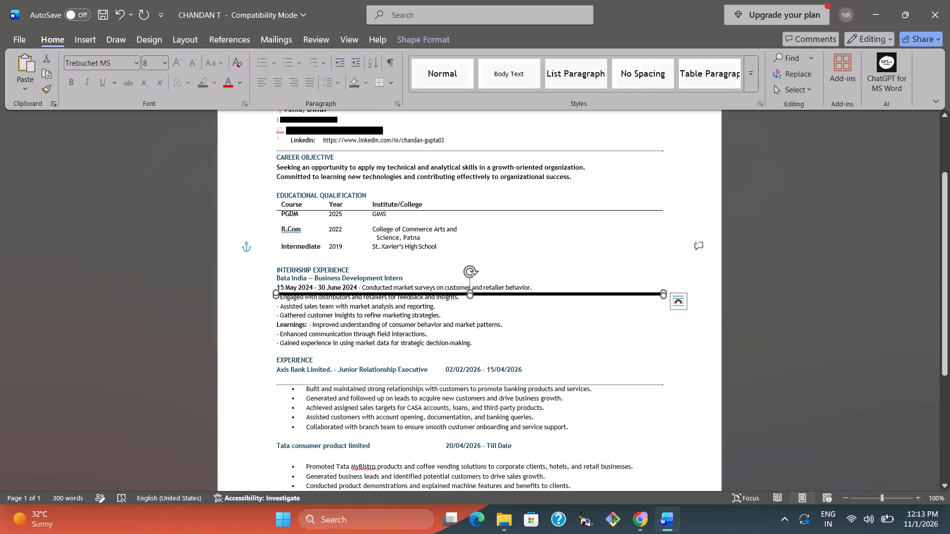
{"action": "key", "text": "Delete"}
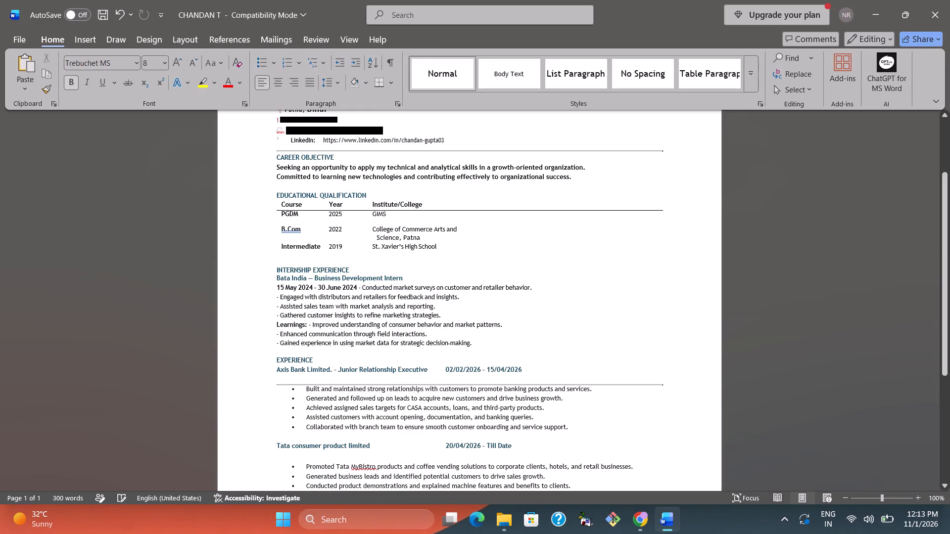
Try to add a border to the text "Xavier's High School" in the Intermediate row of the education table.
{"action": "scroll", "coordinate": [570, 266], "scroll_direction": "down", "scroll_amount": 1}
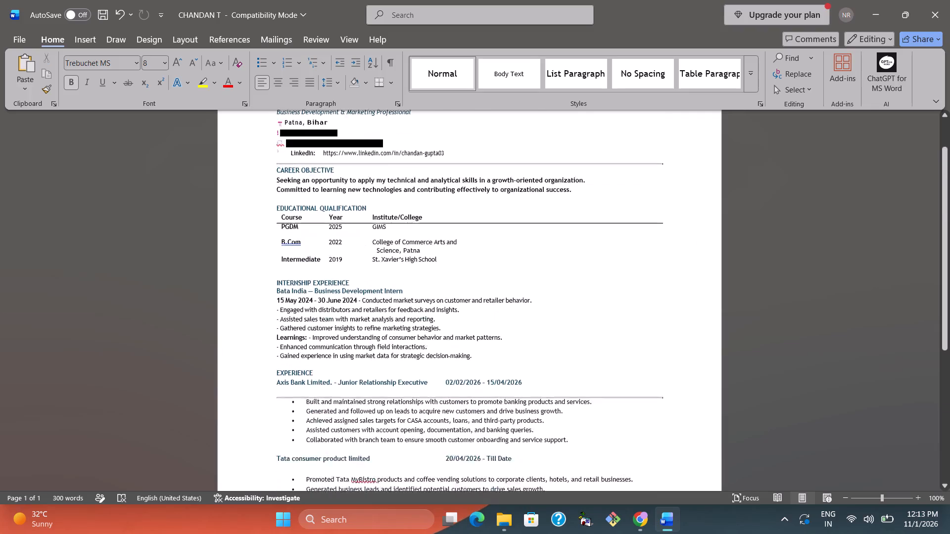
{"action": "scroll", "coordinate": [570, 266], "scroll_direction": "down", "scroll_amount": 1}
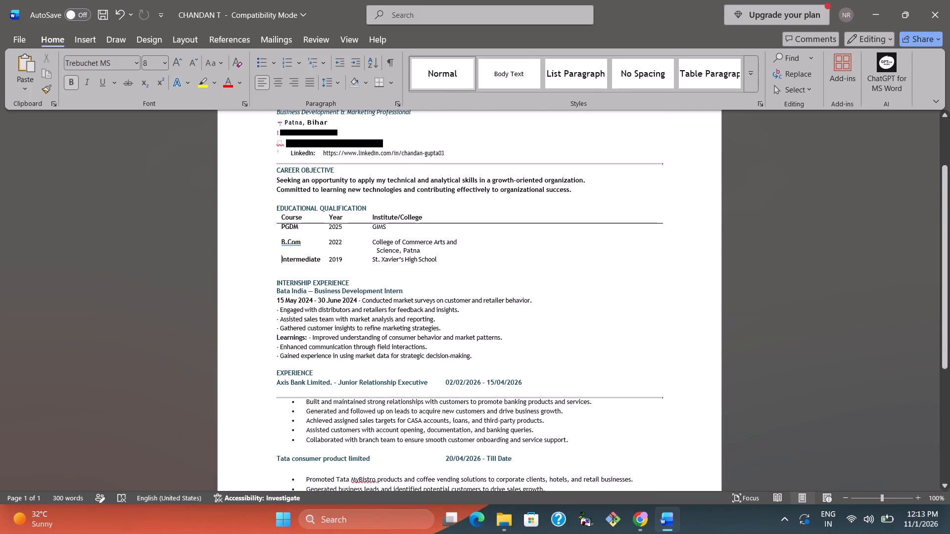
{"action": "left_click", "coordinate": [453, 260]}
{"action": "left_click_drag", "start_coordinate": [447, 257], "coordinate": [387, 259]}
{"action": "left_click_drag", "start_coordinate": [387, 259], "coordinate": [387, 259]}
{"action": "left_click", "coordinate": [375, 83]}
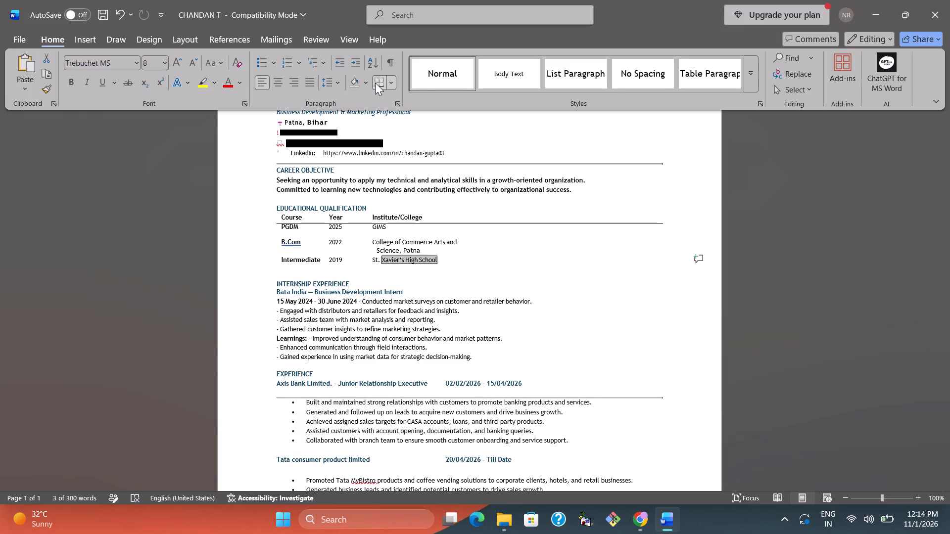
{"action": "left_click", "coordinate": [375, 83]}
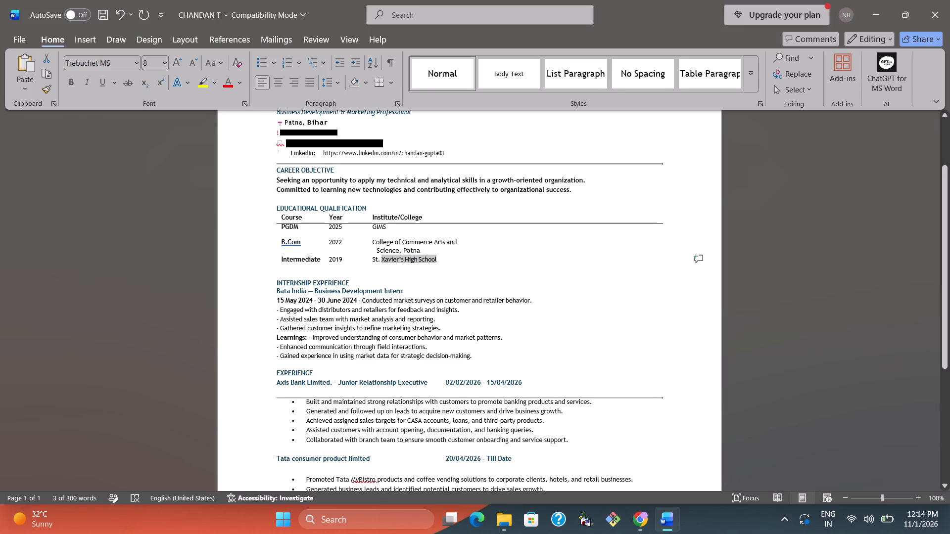
Add a bottom border line beneath the Intermediate row of the educational qualification section.
{"action": "left_click", "coordinate": [449, 259]}
{"action": "left_click", "coordinate": [380, 85]}
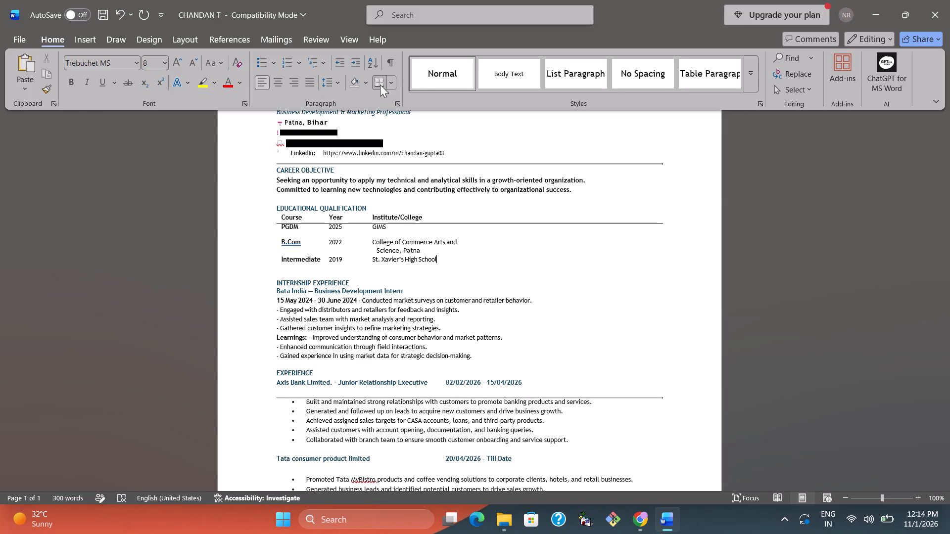
{"action": "left_click", "coordinate": [647, 307]}
Delete the divider line between the Axis Bank Limited heading and its first bullet.
{"action": "scroll", "coordinate": [647, 307], "scroll_direction": "down", "scroll_amount": 1}
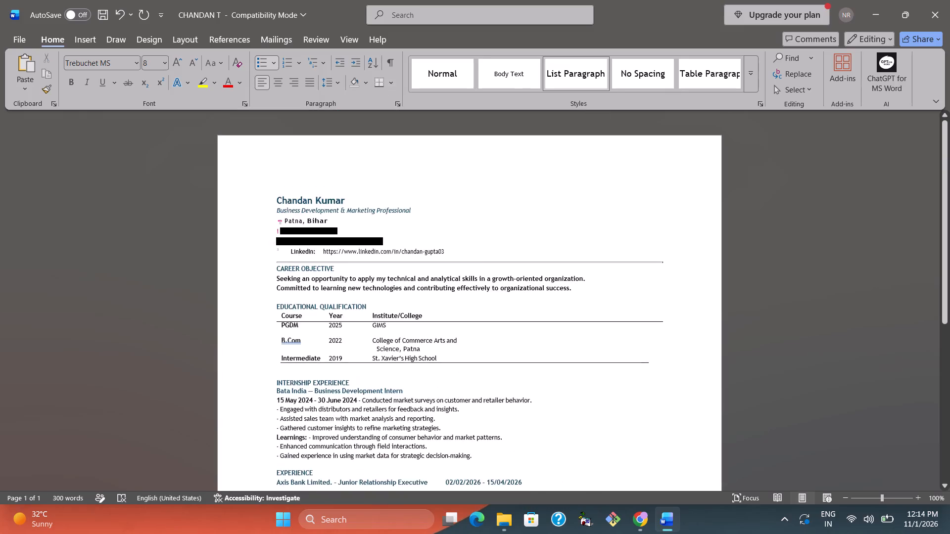
{"action": "scroll", "coordinate": [647, 307], "scroll_direction": "down", "scroll_amount": 5}
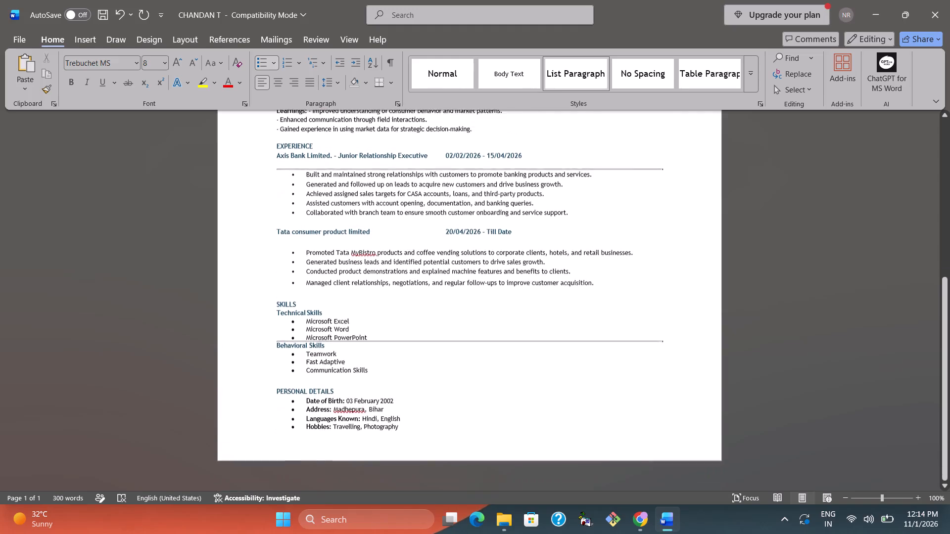
{"action": "scroll", "coordinate": [647, 307], "scroll_direction": "up", "scroll_amount": 1}
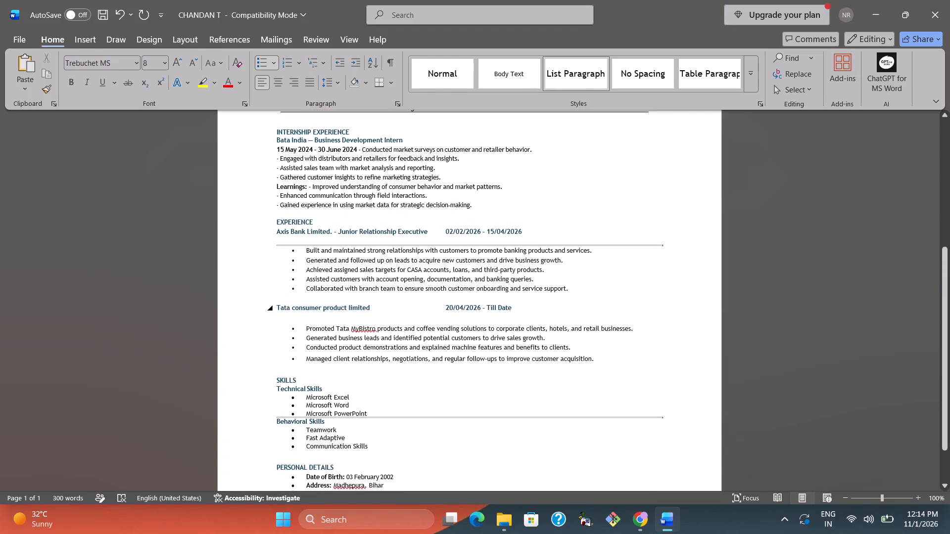
{"action": "left_click", "coordinate": [620, 247]}
{"action": "scroll", "coordinate": [620, 247], "scroll_direction": "up", "scroll_amount": 1}
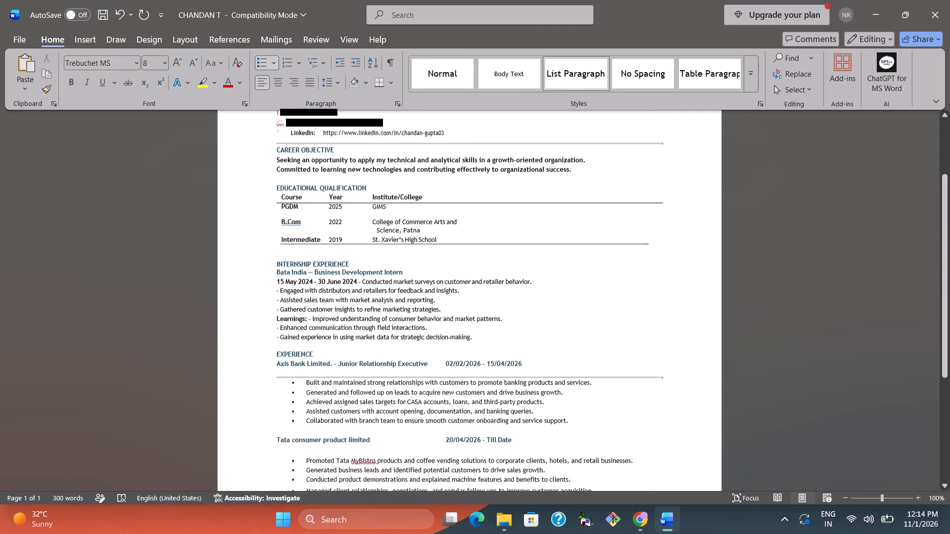
{"action": "scroll", "coordinate": [620, 247], "scroll_direction": "up", "scroll_amount": 1}
{"action": "left_click", "coordinate": [620, 343]}
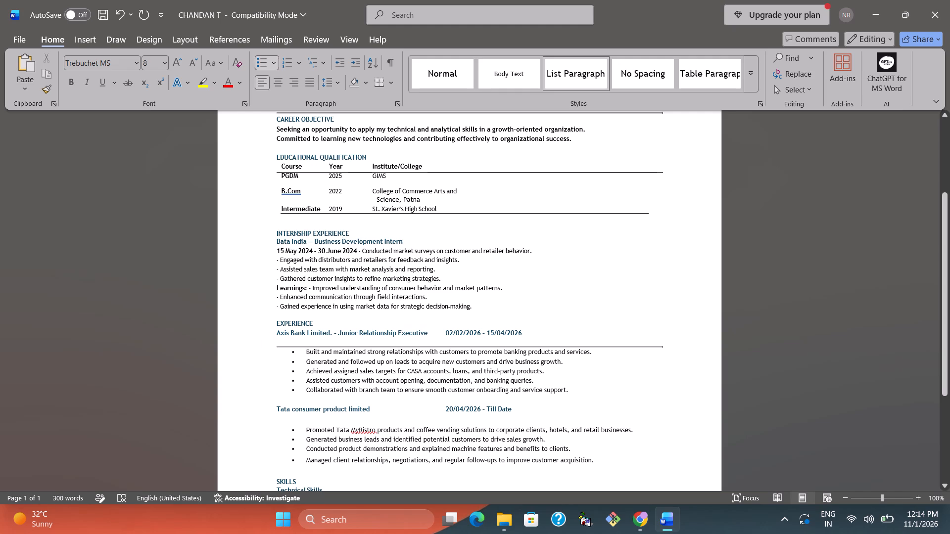
{"action": "left_click", "coordinate": [622, 345]}
{"action": "double_click", "coordinate": [629, 348]}
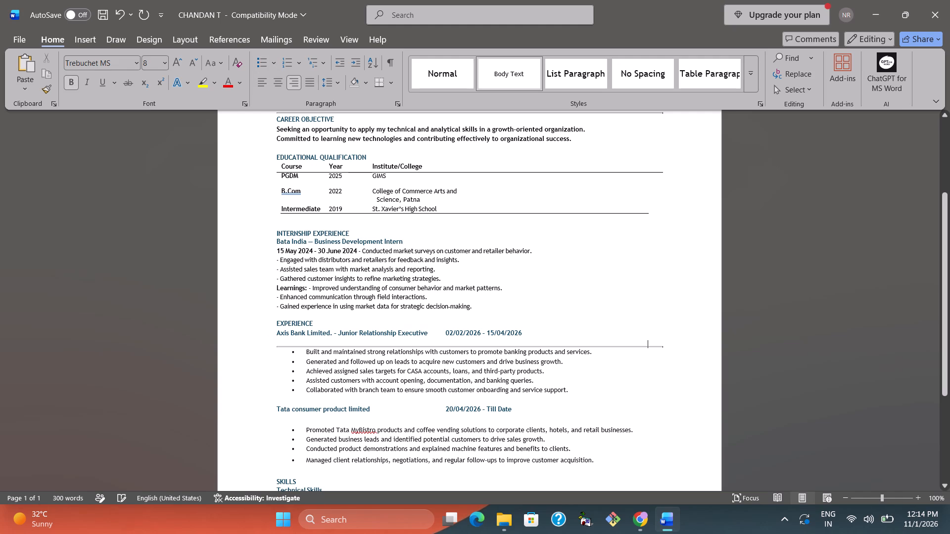
{"action": "left_click", "coordinate": [622, 346]}
{"action": "key", "text": "Delete"}
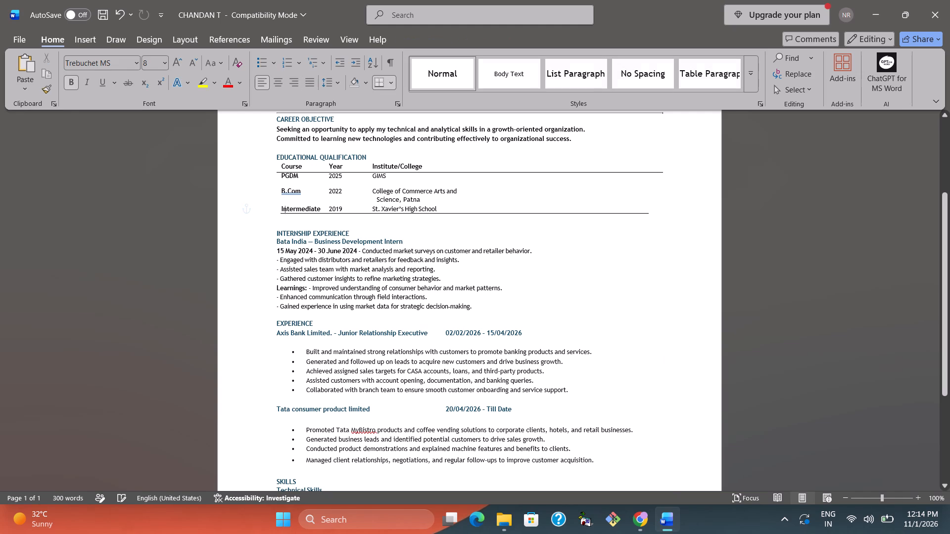
Add a blank line with a bottom border after the last Bata India learning point, above the EXPERIENCE heading.
{"action": "left_click", "coordinate": [480, 305]}
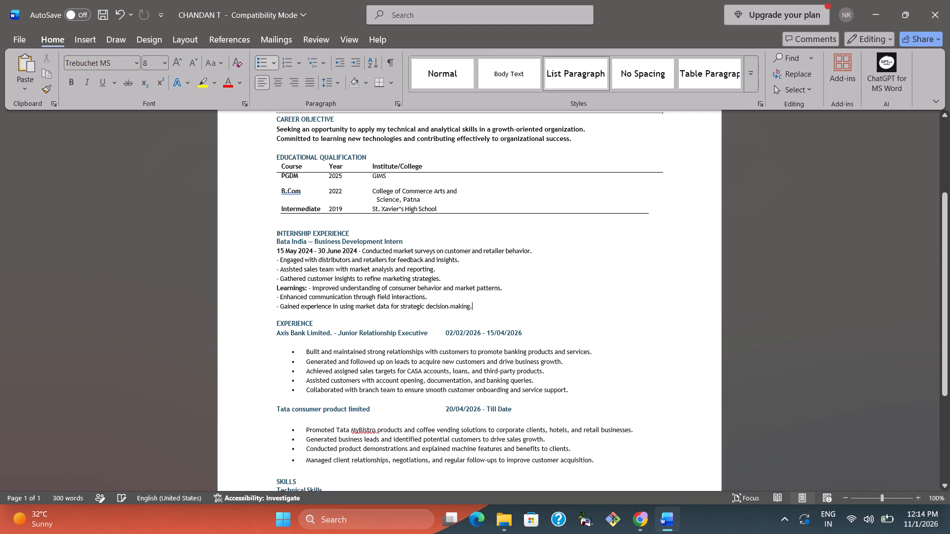
{"action": "left_click", "coordinate": [378, 86]}
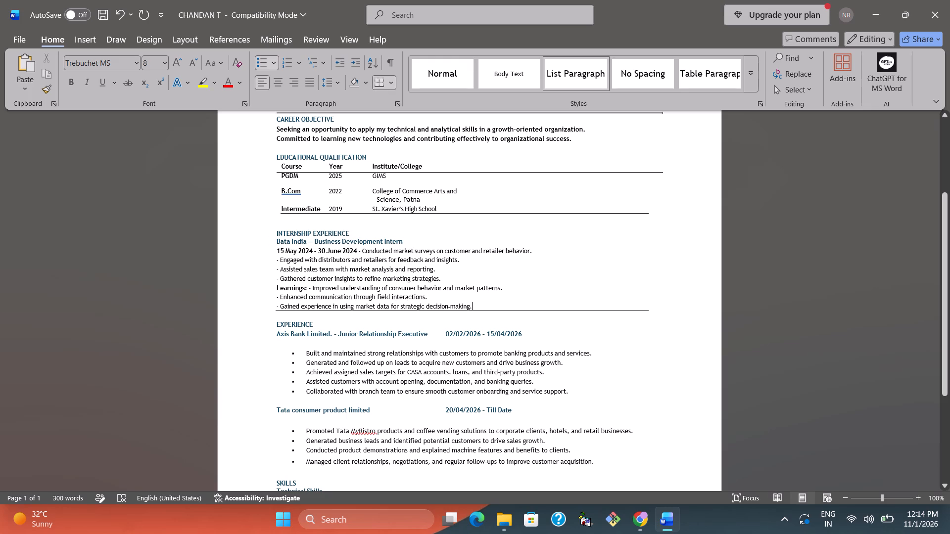
{"action": "key", "text": "Return"}
{"action": "key", "text": "BackSpace"}
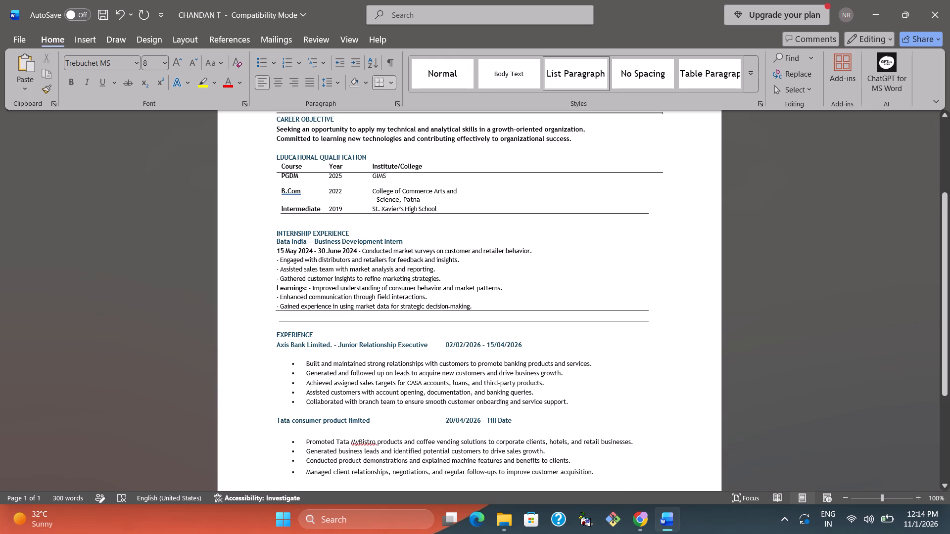
{"action": "key", "text": "ctrl+z"}
{"action": "key", "text": "BackSpace"}
{"action": "key", "text": "BackSpace"}
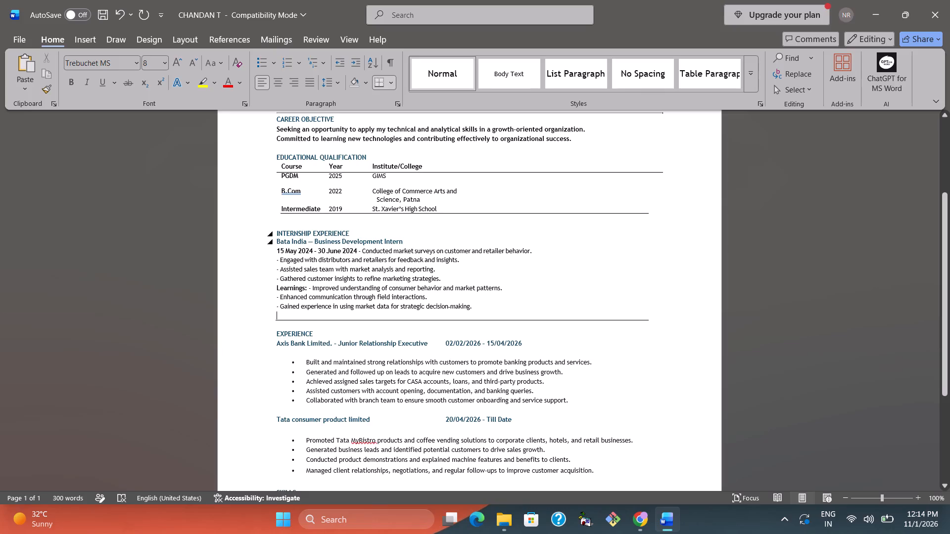
Remove the blank line between the bordered Intermediate row and the INTERNSHIP EXPERIENCE heading.
{"action": "left_click", "coordinate": [369, 220]}
{"action": "key", "text": "BackSpace"}
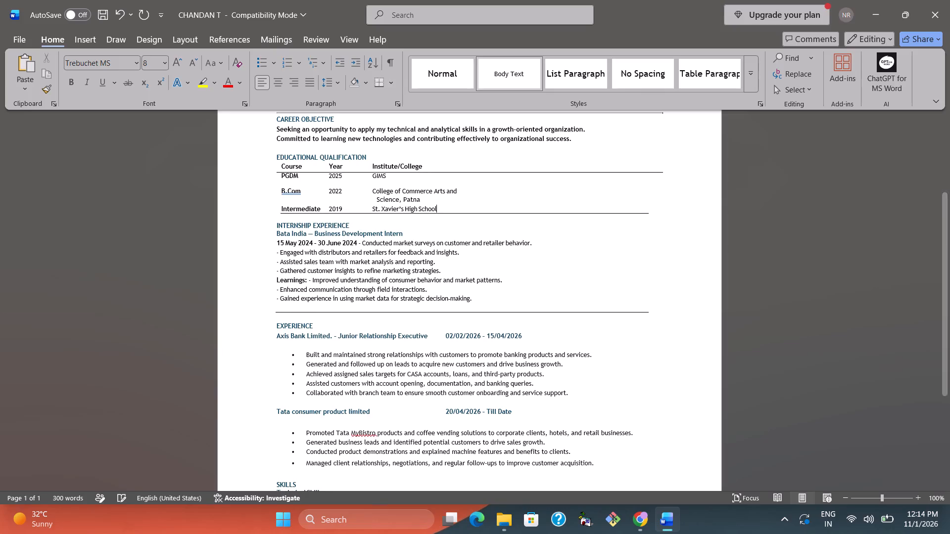
Delete the divider line that crosses the Microsoft PowerPoint bullet in the SKILLS section.
{"action": "scroll", "coordinate": [638, 270], "scroll_direction": "up", "scroll_amount": 1}
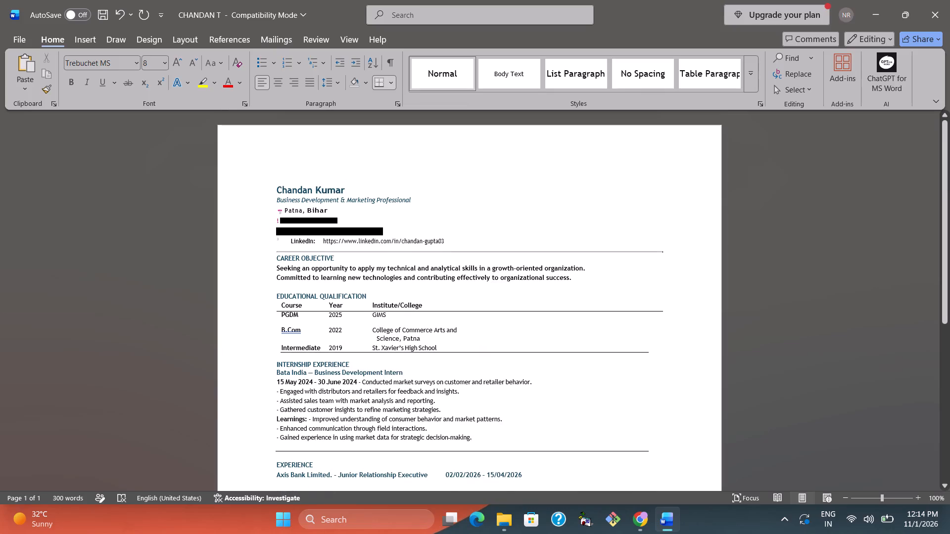
{"action": "scroll", "coordinate": [638, 270], "scroll_direction": "up", "scroll_amount": 2}
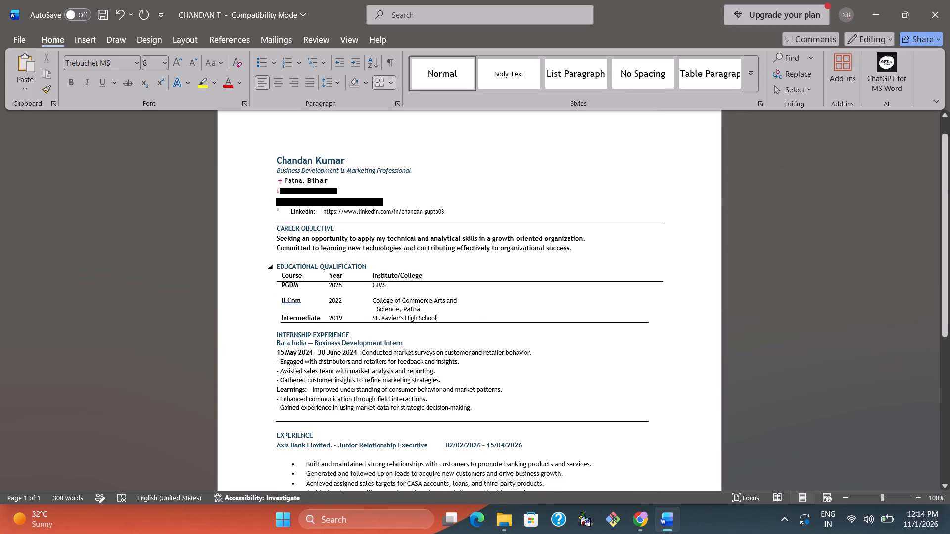
{"action": "scroll", "coordinate": [551, 294], "scroll_direction": "down", "scroll_amount": 2}
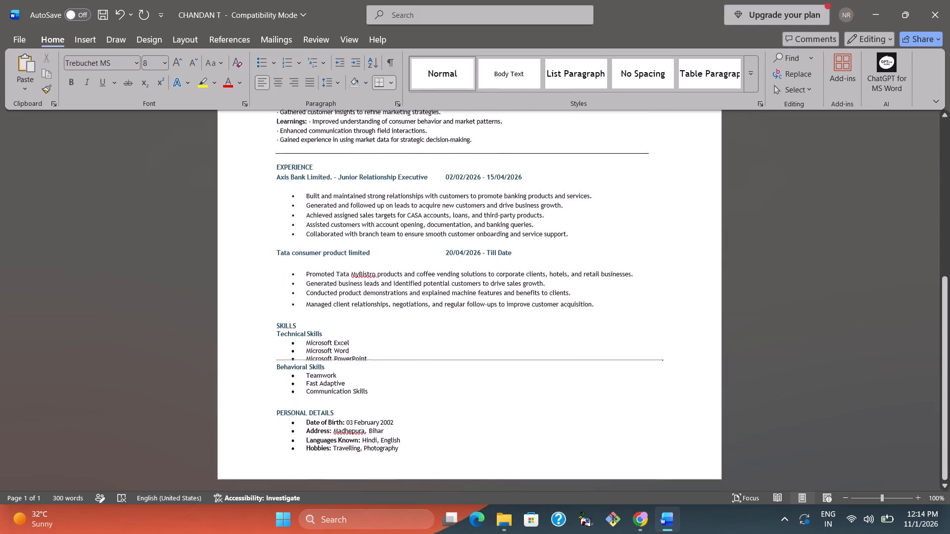
{"action": "scroll", "coordinate": [619, 379], "scroll_direction": "down", "scroll_amount": 1}
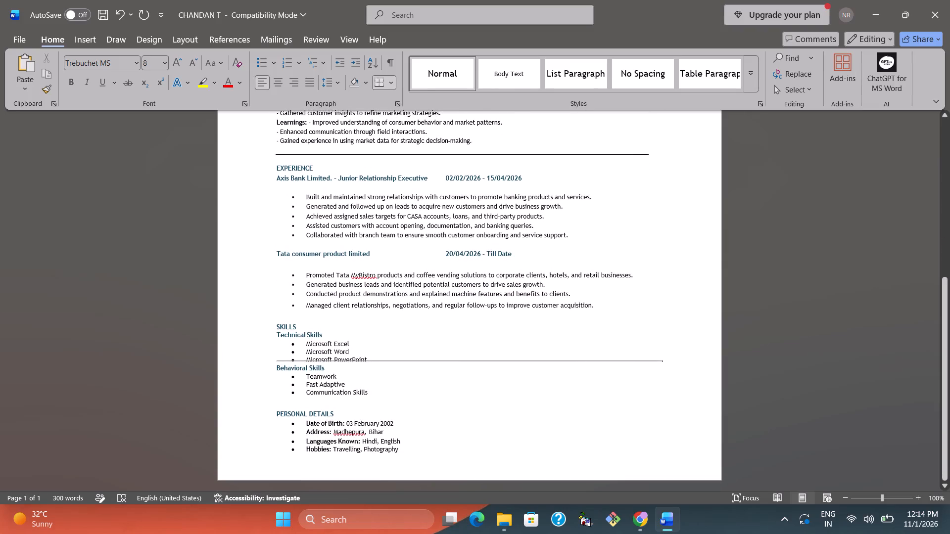
{"action": "left_click", "coordinate": [558, 360]}
{"action": "key", "text": "Delete"}
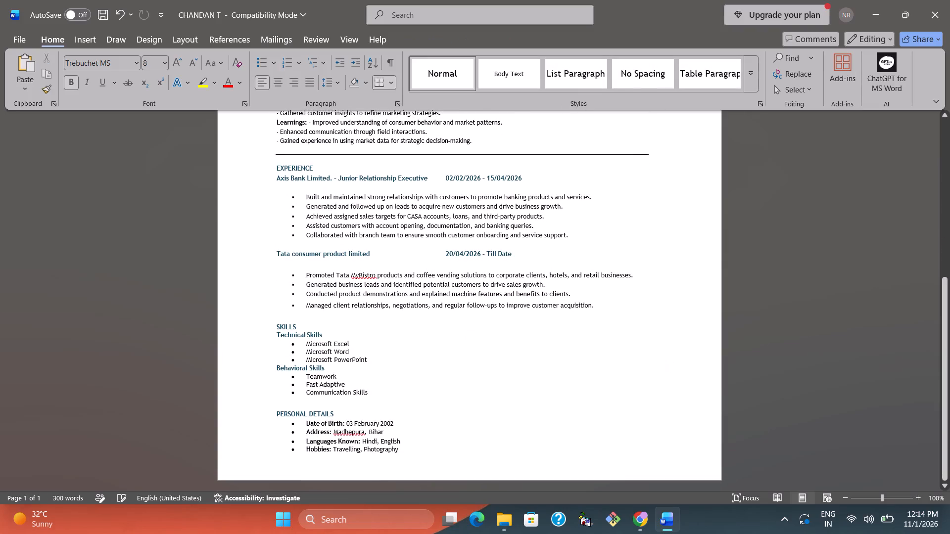
Add an unbulleted blank line with a bottom border after the "Managed client relationships" bullet, above the SKILLS heading.
{"action": "left_click", "coordinate": [600, 304]}
{"action": "left_click", "coordinate": [376, 81]}
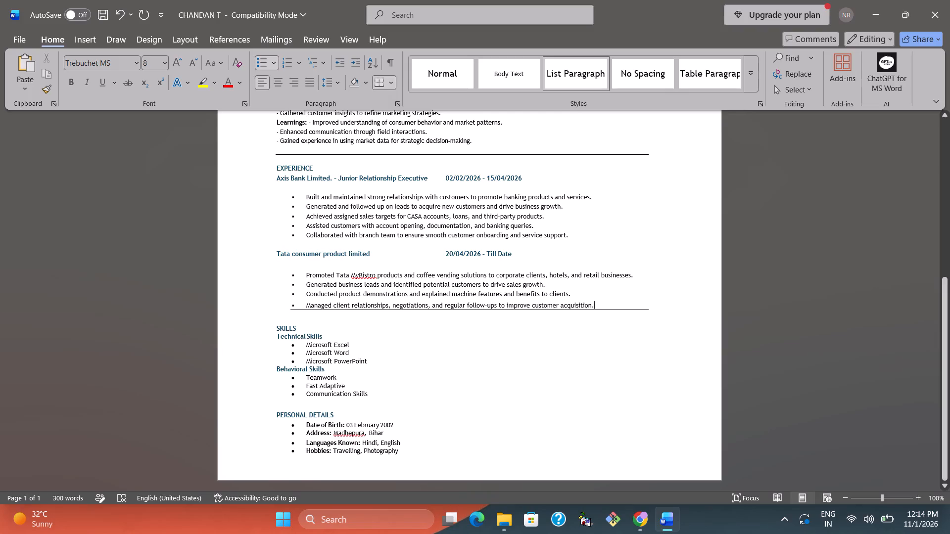
{"action": "key", "text": "Return"}
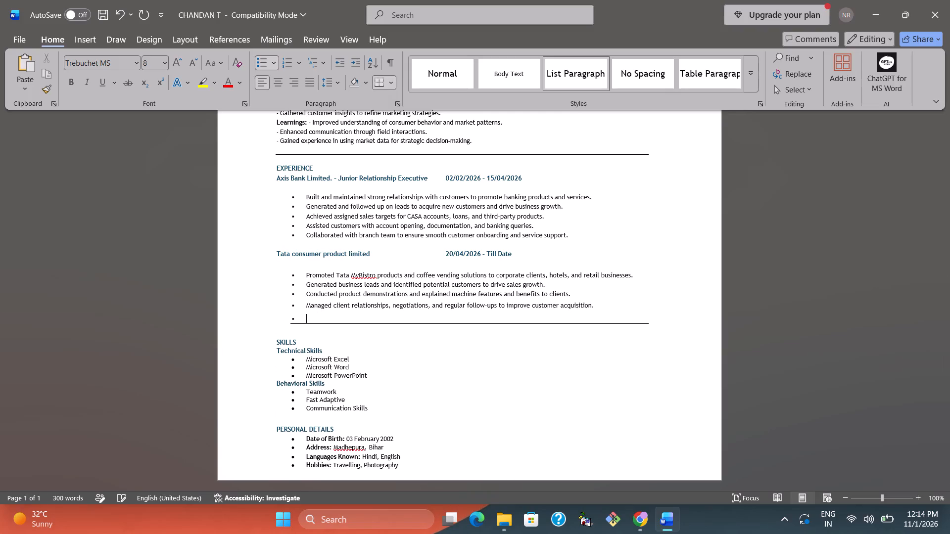
{"action": "key", "text": "BackSpace"}
{"action": "key", "text": "BackSpace"}
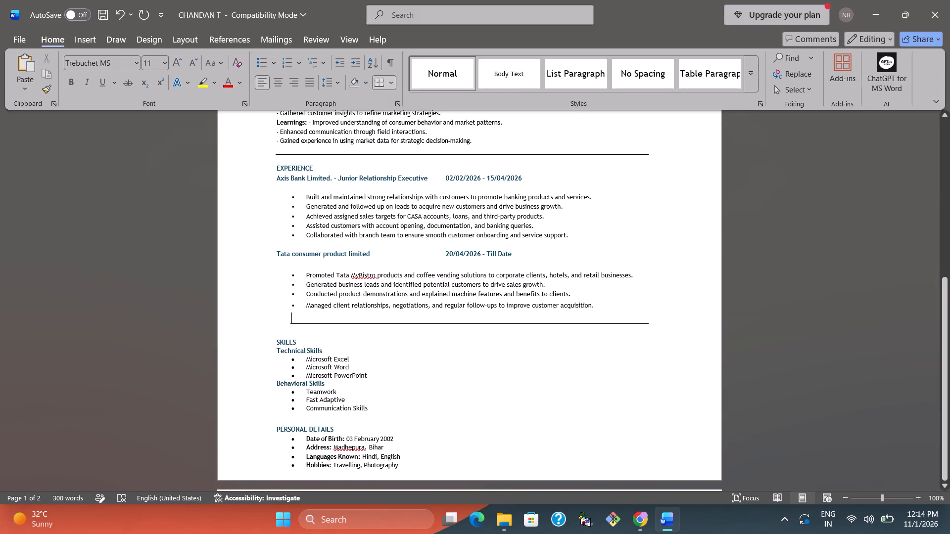
Correct "MyBistro" to the suggested spelling "My Bistro" in the first Tata consumer product limited bullet.
{"action": "scroll", "coordinate": [696, 397], "scroll_direction": "up", "scroll_amount": 2}
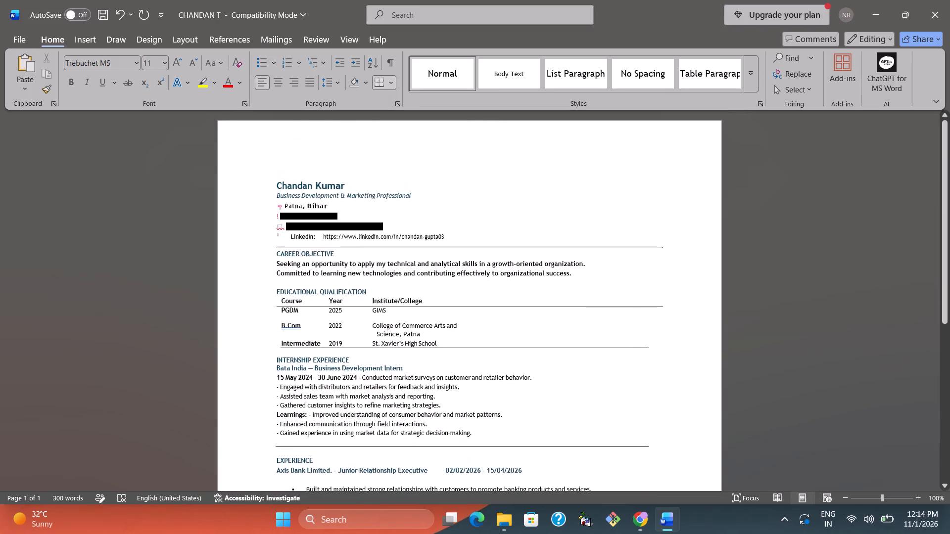
{"action": "scroll", "coordinate": [696, 397], "scroll_direction": "down", "scroll_amount": 5}
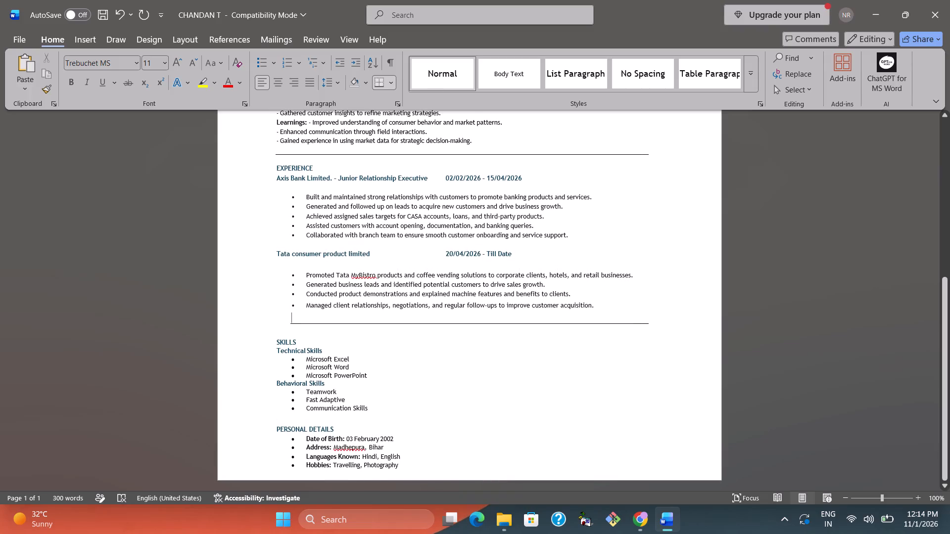
{"action": "scroll", "coordinate": [517, 393], "scroll_direction": "up", "scroll_amount": 11}
{"action": "scroll", "coordinate": [672, 243], "scroll_direction": "up", "scroll_amount": 4}
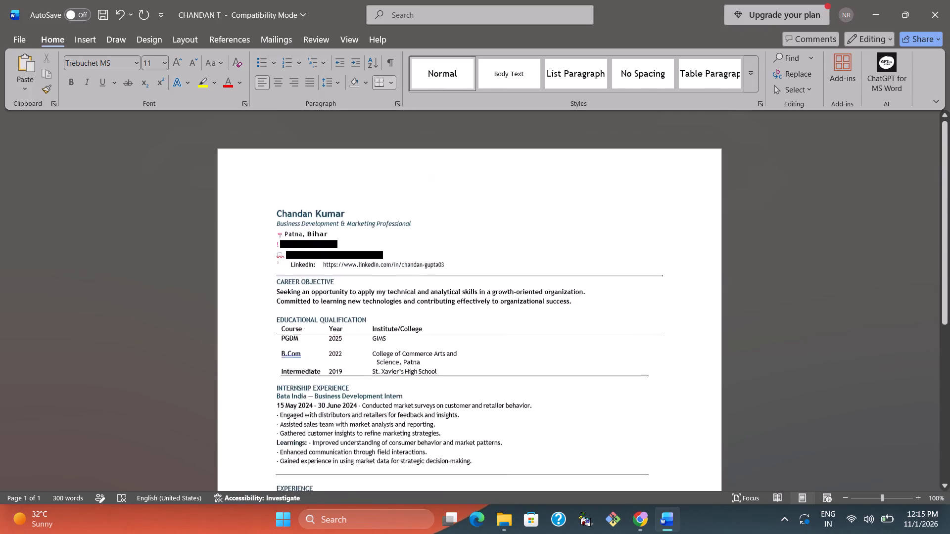
{"action": "scroll", "coordinate": [672, 243], "scroll_direction": "down", "scroll_amount": 4}
{"action": "scroll", "coordinate": [672, 243], "scroll_direction": "up", "scroll_amount": 1}
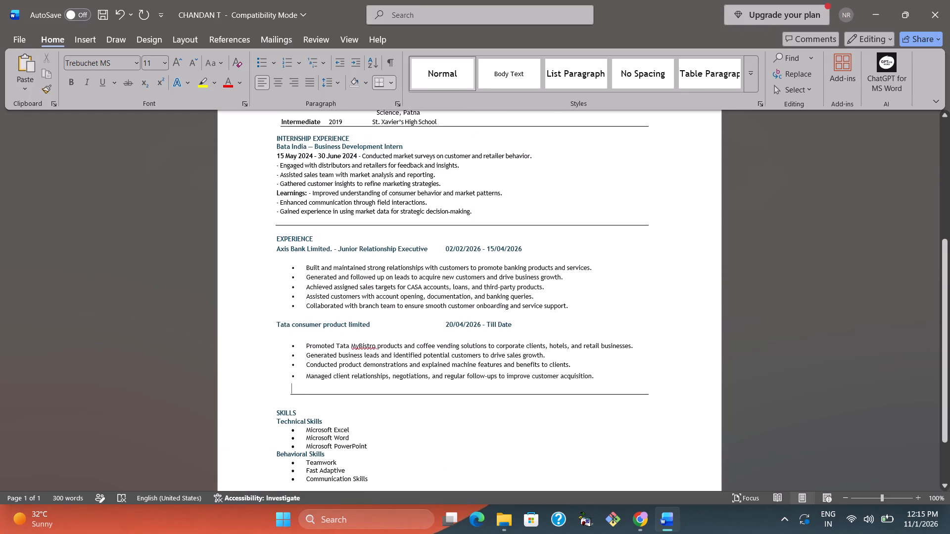
{"action": "right_click", "coordinate": [366, 347]}
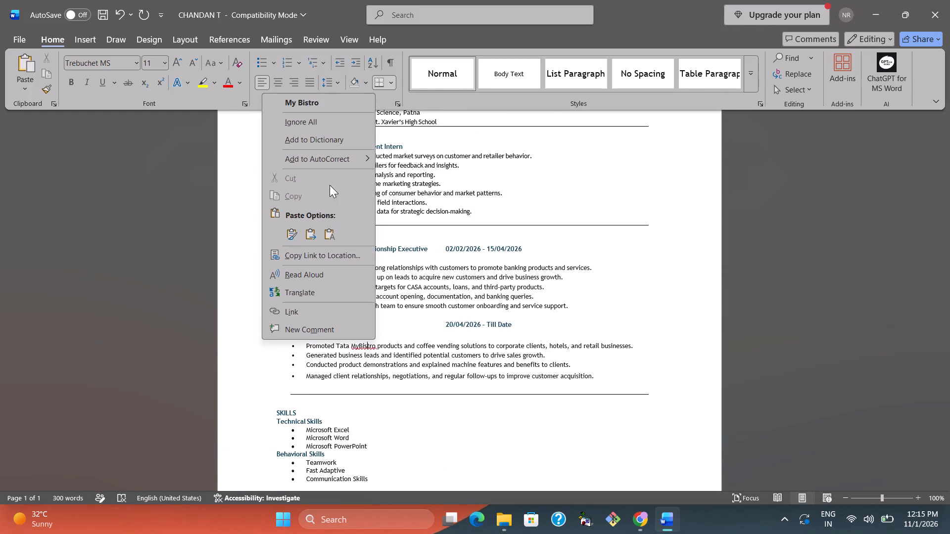
{"action": "left_click", "coordinate": [322, 102]}
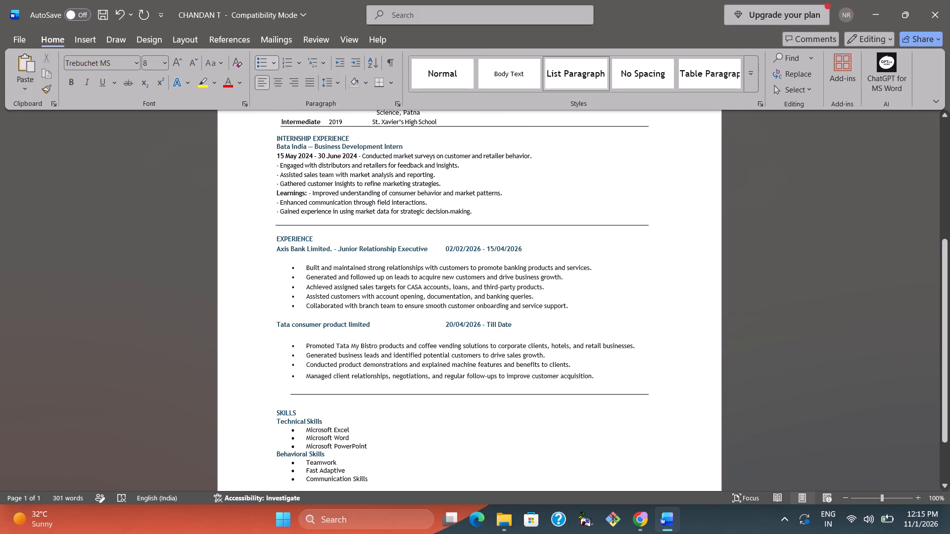
Review the whole résumé from the header to PERSONAL DETAILS, checking the section divider lines, spacing and spelling.
{"action": "scroll", "coordinate": [665, 349], "scroll_direction": "up", "scroll_amount": 2}
{"action": "scroll", "coordinate": [665, 349], "scroll_direction": "down", "scroll_amount": 3}
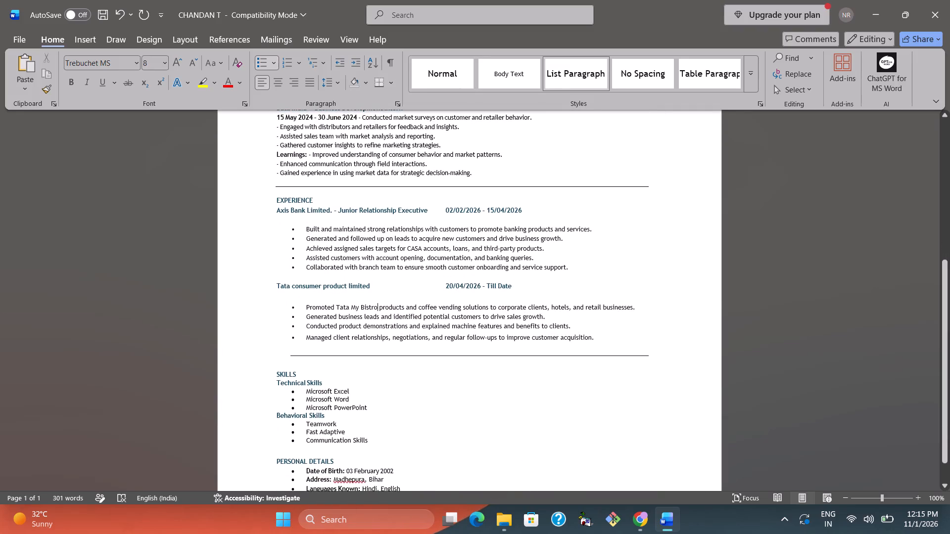
{"action": "scroll", "coordinate": [665, 349], "scroll_direction": "up", "scroll_amount": 2}
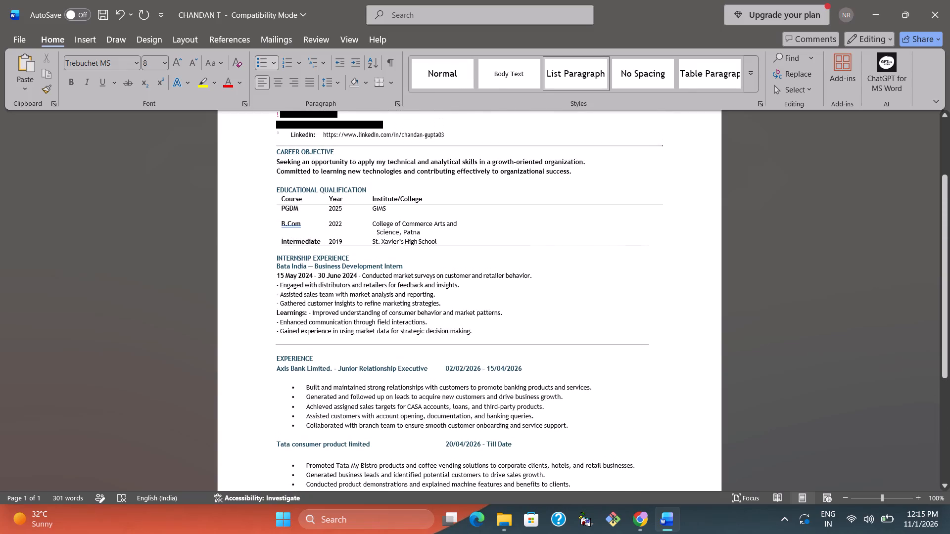
{"action": "scroll", "coordinate": [665, 349], "scroll_direction": "up", "scroll_amount": 2}
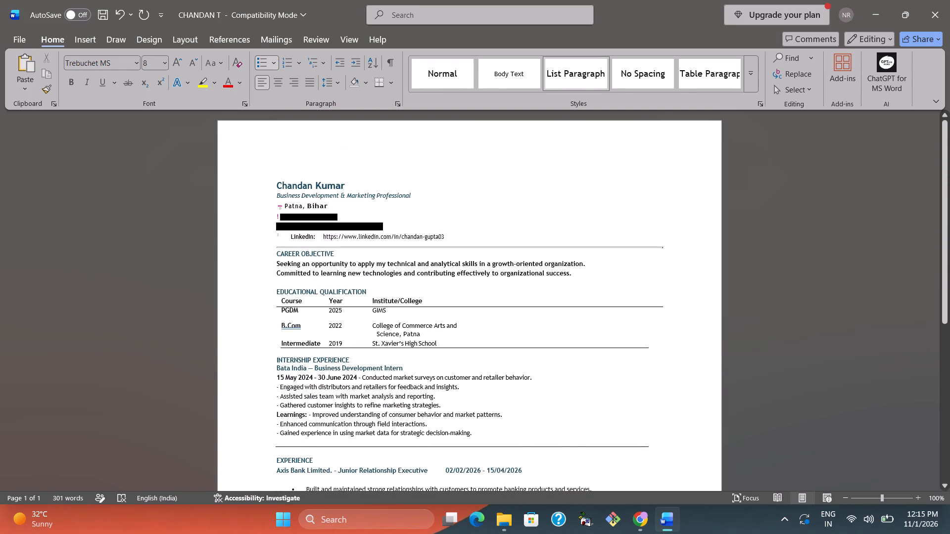
{"action": "scroll", "coordinate": [562, 334], "scroll_direction": "down", "scroll_amount": 4}
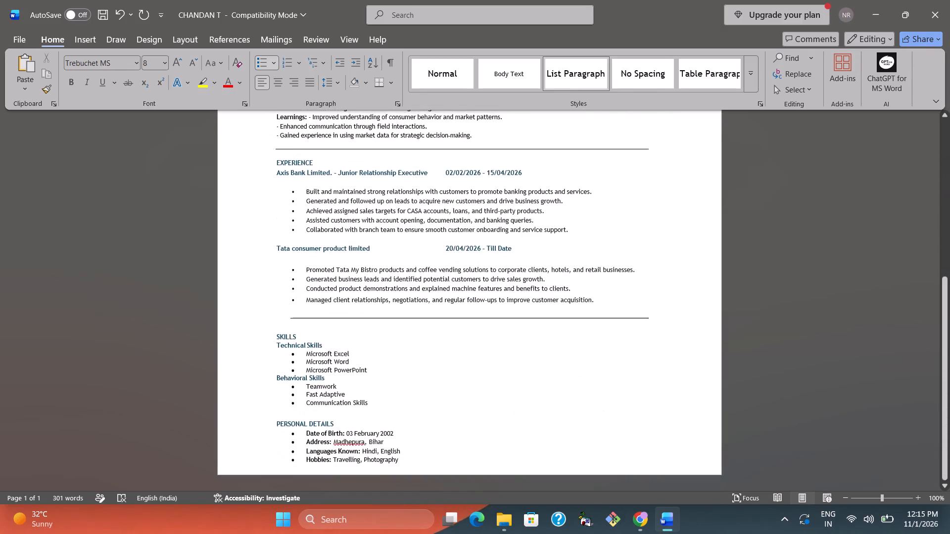
{"action": "scroll", "coordinate": [562, 334], "scroll_direction": "up", "scroll_amount": 1}
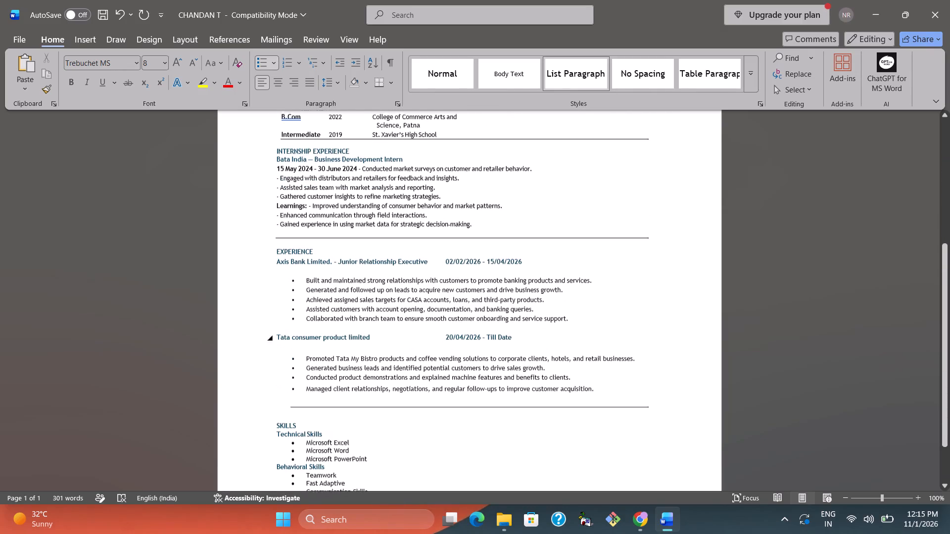
{"action": "scroll", "coordinate": [562, 334], "scroll_direction": "up", "scroll_amount": 1}
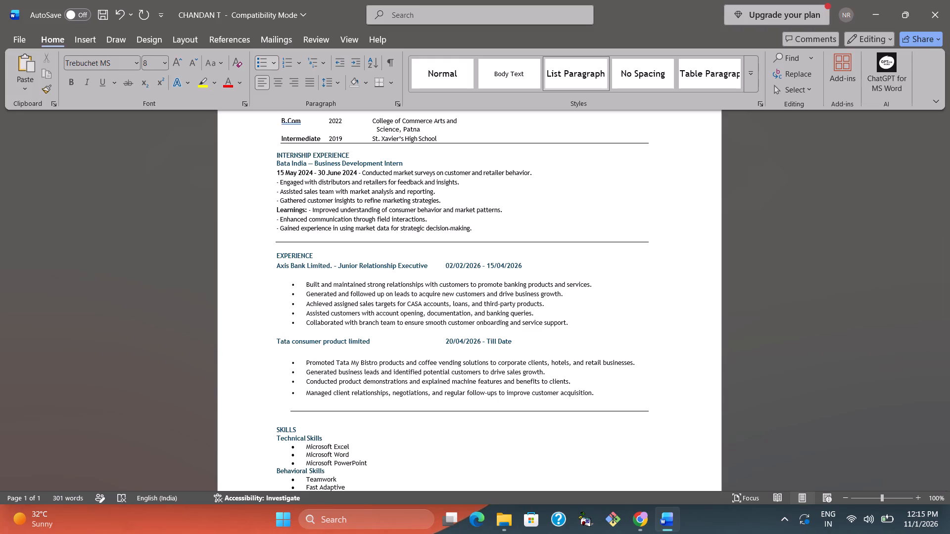
{"action": "scroll", "coordinate": [562, 334], "scroll_direction": "down", "scroll_amount": 2}
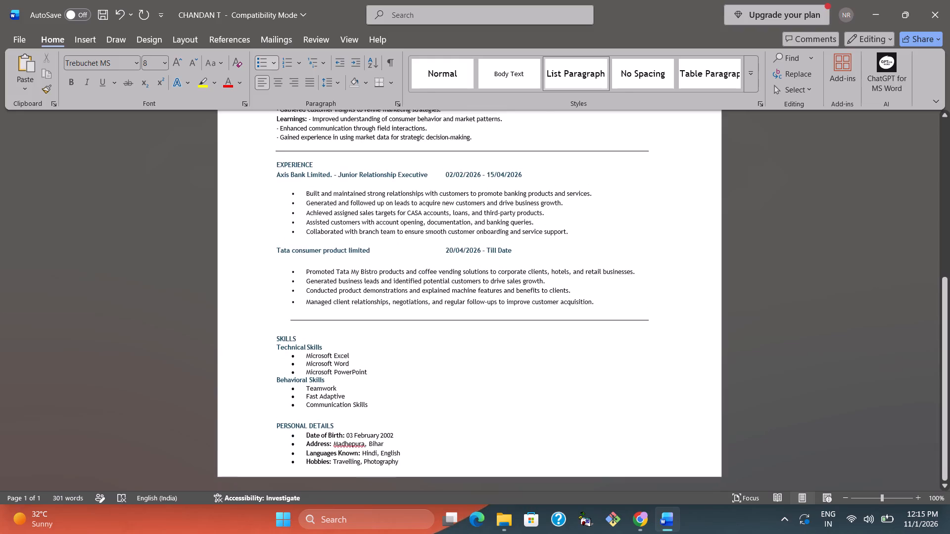
Start a screen snip to capture the résumé with the full page fitted in view.
{"action": "scroll", "coordinate": [562, 334], "scroll_direction": "up", "scroll_amount": 3}
{"action": "scroll", "coordinate": [562, 334], "scroll_direction": "down", "scroll_amount": 1, "text": "ctrl"}
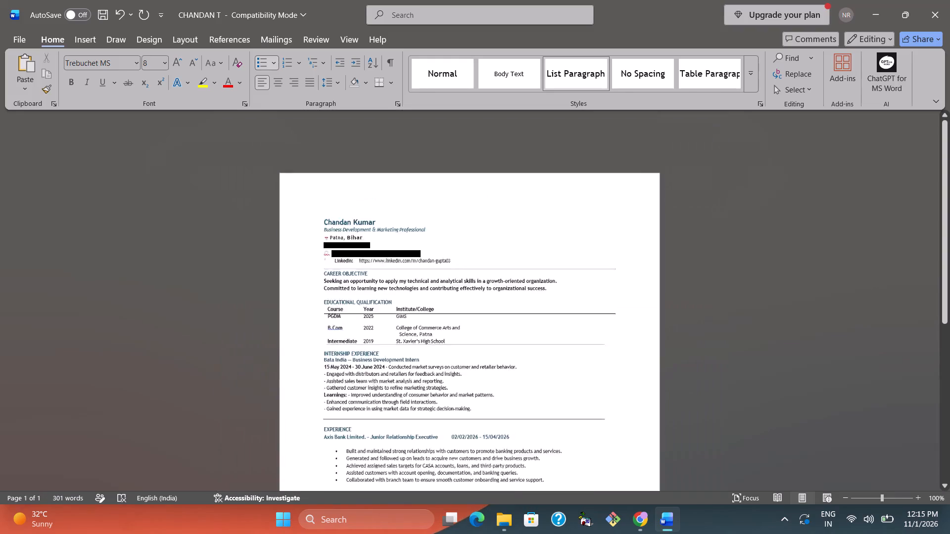
{"action": "scroll", "coordinate": [562, 334], "scroll_direction": "down", "scroll_amount": 1}
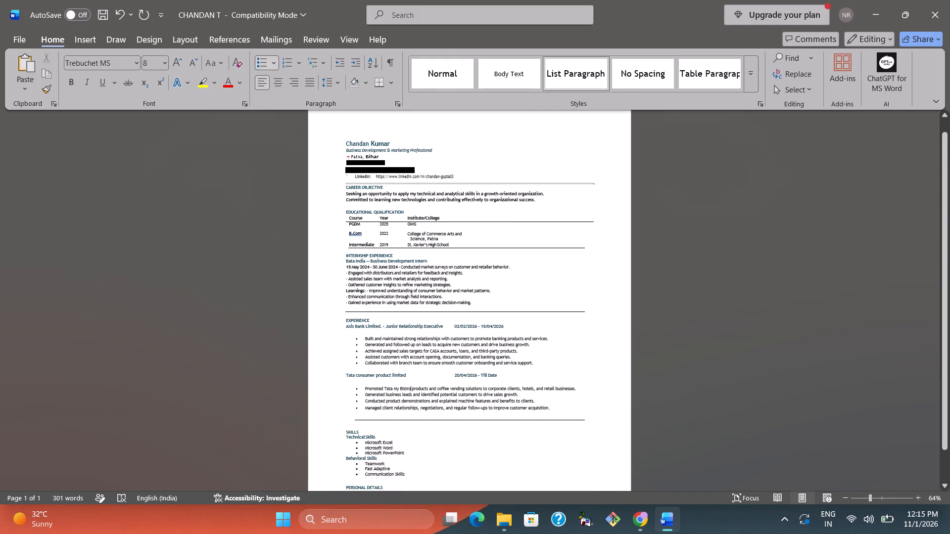
{"action": "scroll", "coordinate": [562, 334], "scroll_direction": "down", "scroll_amount": 1}
{"action": "scroll", "coordinate": [562, 334], "scroll_direction": "up", "scroll_amount": 1}
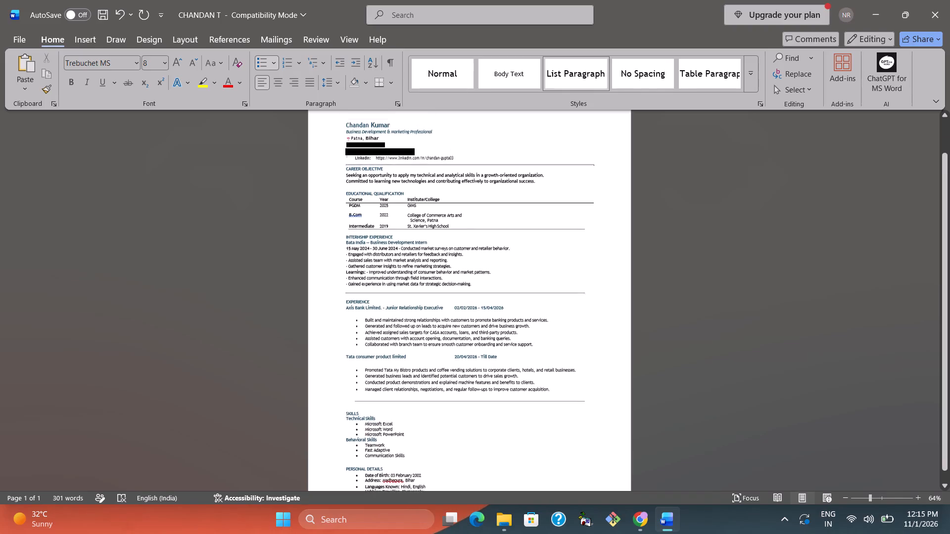
{"action": "scroll", "coordinate": [562, 334], "scroll_direction": "up", "scroll_amount": 1}
{"action": "key", "text": "shift+super+s"}
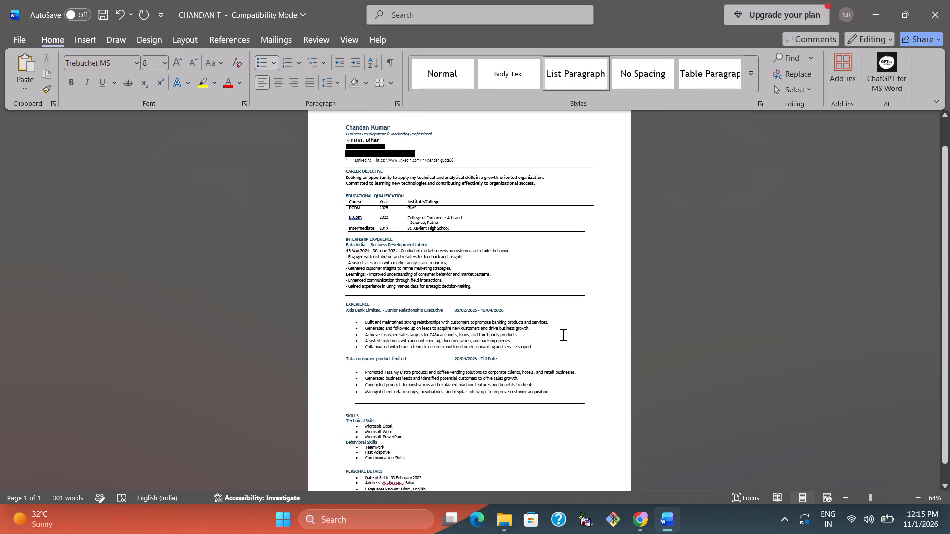
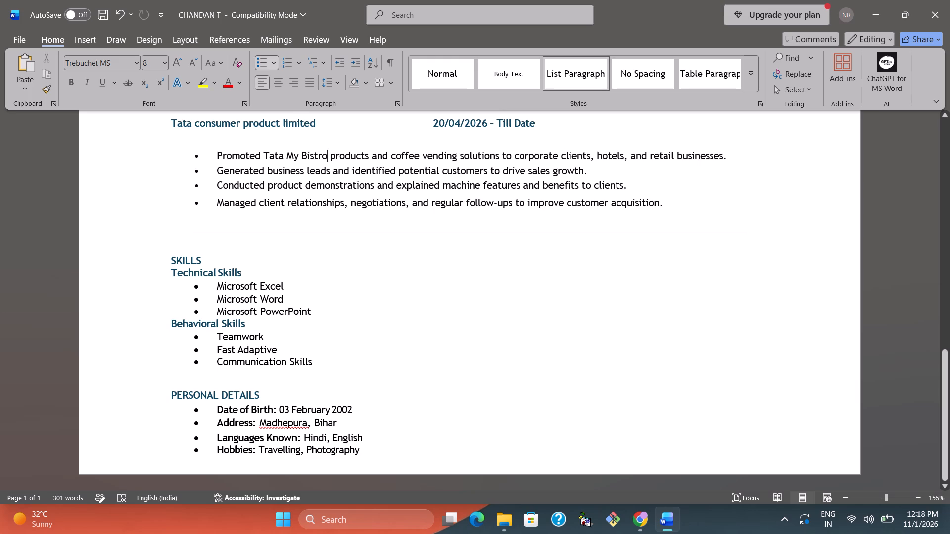
Remove the blank line between the Communication Skills bullet and the PERSONAL DETAILS heading.
{"action": "left_click", "coordinate": [191, 377]}
{"action": "key", "text": "BackSpace"}
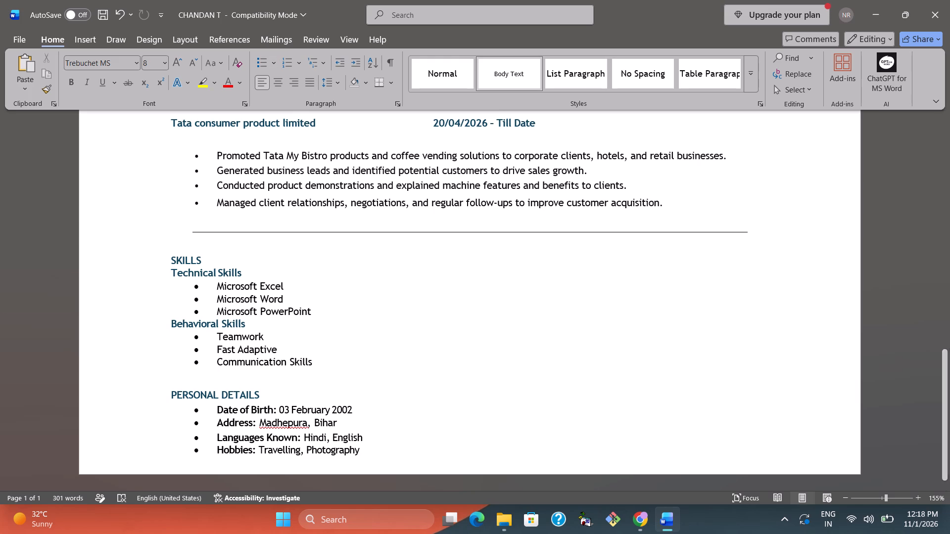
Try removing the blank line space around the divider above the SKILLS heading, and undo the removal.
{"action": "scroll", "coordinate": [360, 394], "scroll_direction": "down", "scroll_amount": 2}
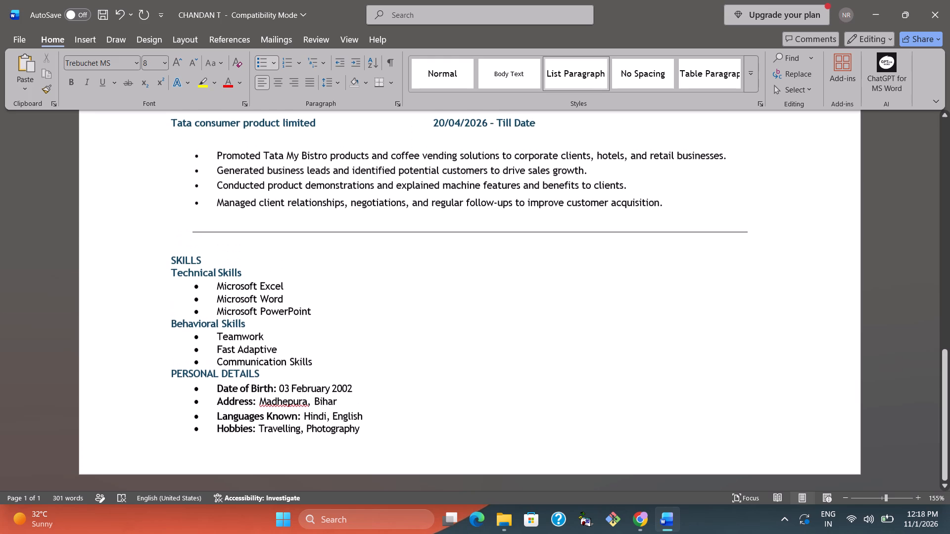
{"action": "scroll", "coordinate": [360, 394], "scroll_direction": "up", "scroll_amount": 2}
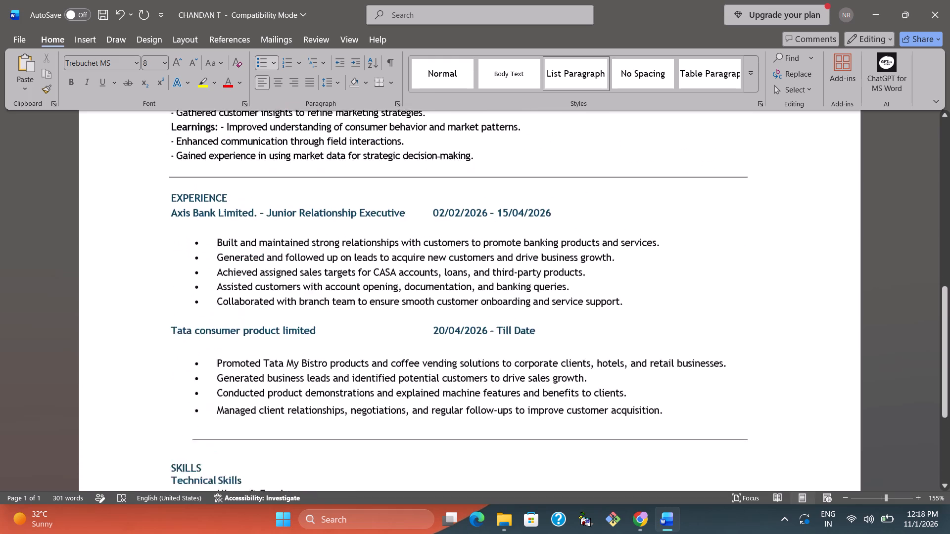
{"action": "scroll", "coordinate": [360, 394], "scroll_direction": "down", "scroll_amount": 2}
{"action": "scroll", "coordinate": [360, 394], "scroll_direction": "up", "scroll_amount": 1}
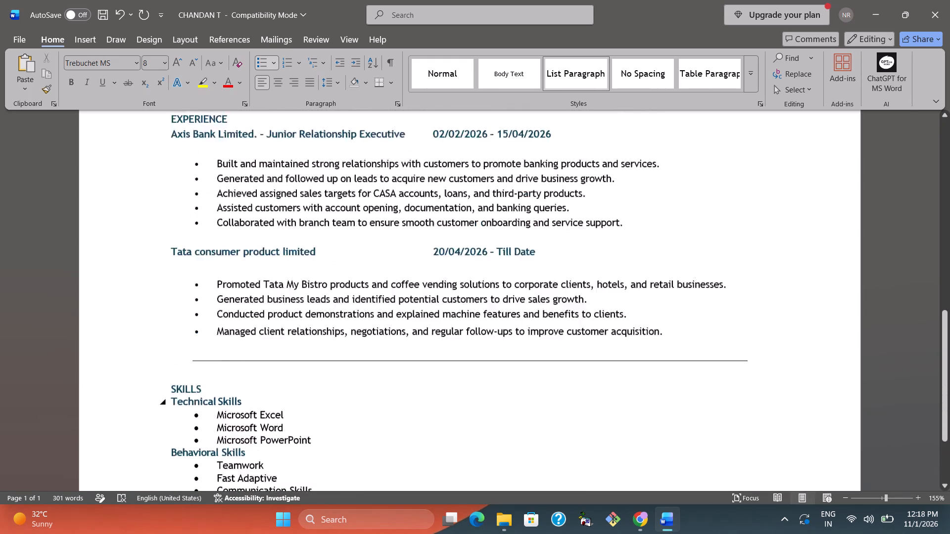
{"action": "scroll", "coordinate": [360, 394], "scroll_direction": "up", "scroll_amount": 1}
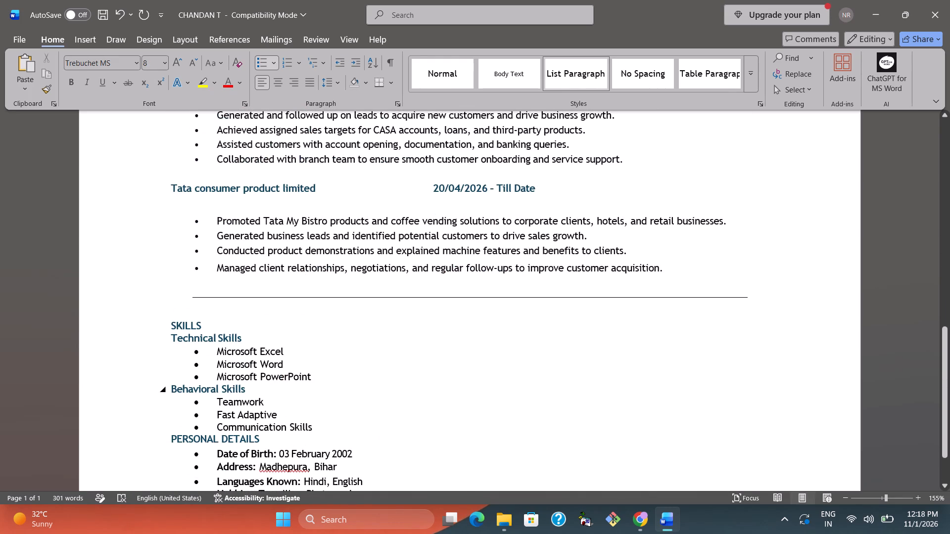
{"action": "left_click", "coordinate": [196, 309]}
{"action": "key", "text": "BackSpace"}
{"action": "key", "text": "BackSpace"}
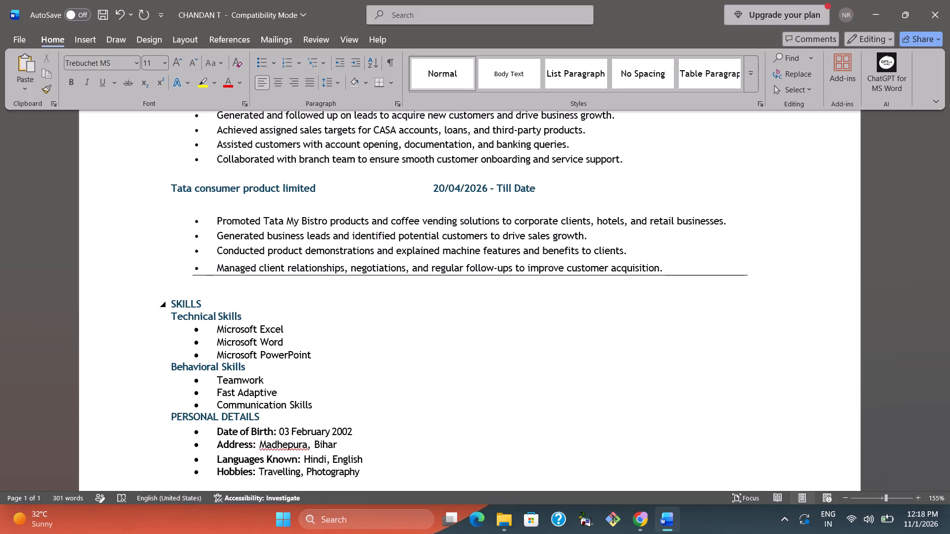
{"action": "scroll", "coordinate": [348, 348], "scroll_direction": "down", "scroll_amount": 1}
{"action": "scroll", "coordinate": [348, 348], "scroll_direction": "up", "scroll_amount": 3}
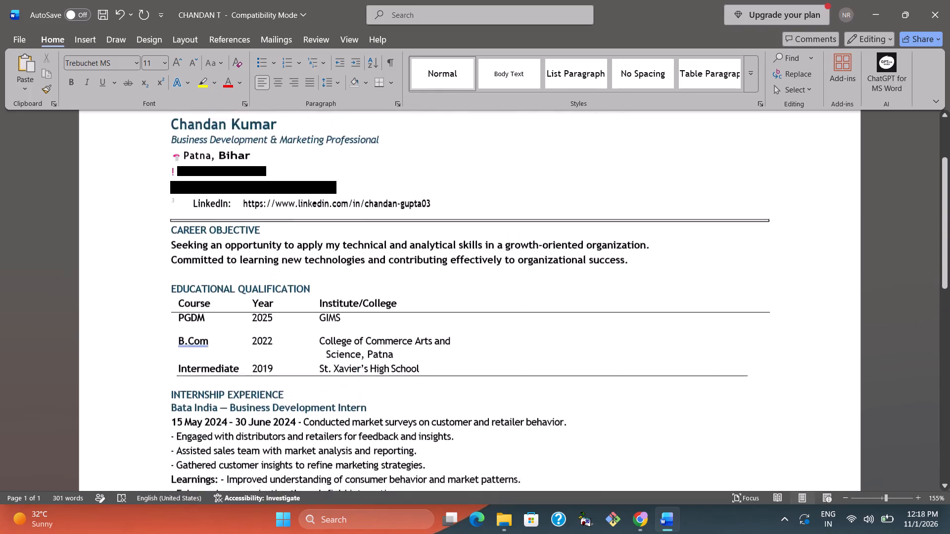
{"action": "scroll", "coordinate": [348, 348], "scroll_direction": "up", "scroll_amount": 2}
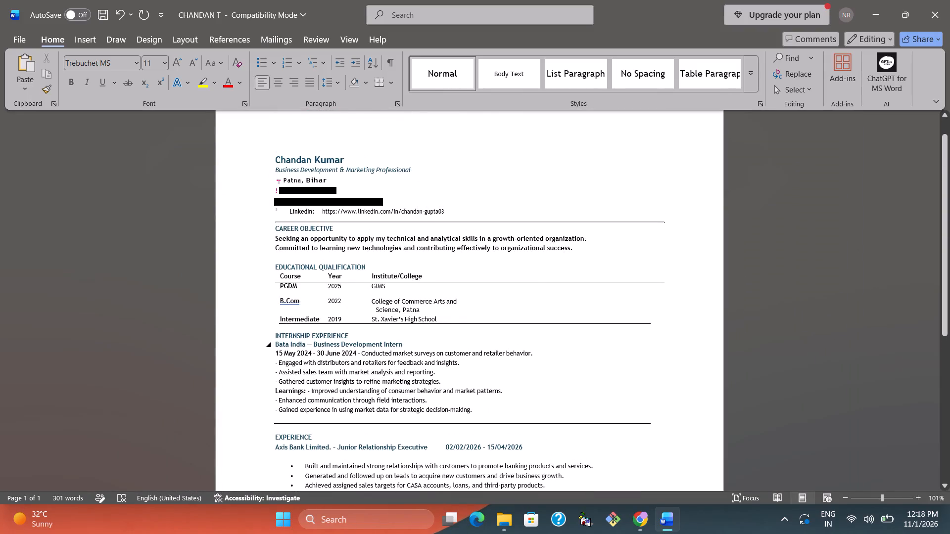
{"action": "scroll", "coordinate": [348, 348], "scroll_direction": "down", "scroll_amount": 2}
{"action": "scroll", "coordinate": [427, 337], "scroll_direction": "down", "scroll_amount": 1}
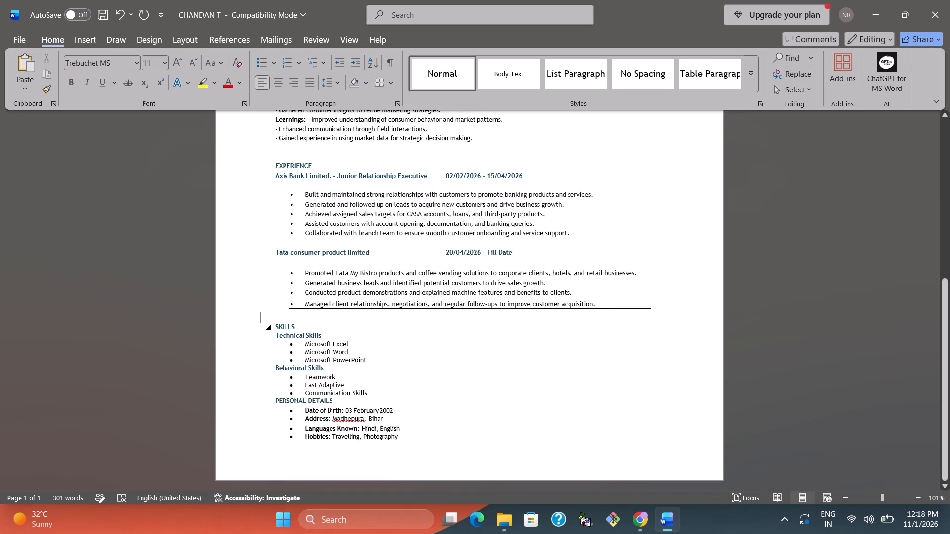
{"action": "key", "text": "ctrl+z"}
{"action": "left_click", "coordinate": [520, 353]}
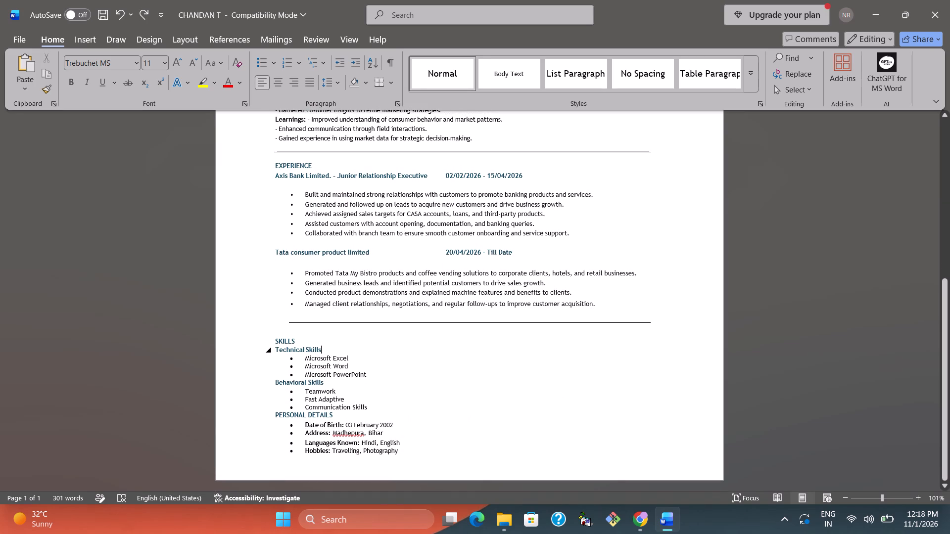
Add a blank line after the St. Xavier's High School row so the divider sits lower, above INTERNSHIP EXPERIENCE.
{"action": "scroll", "coordinate": [520, 353], "scroll_direction": "up", "scroll_amount": 2}
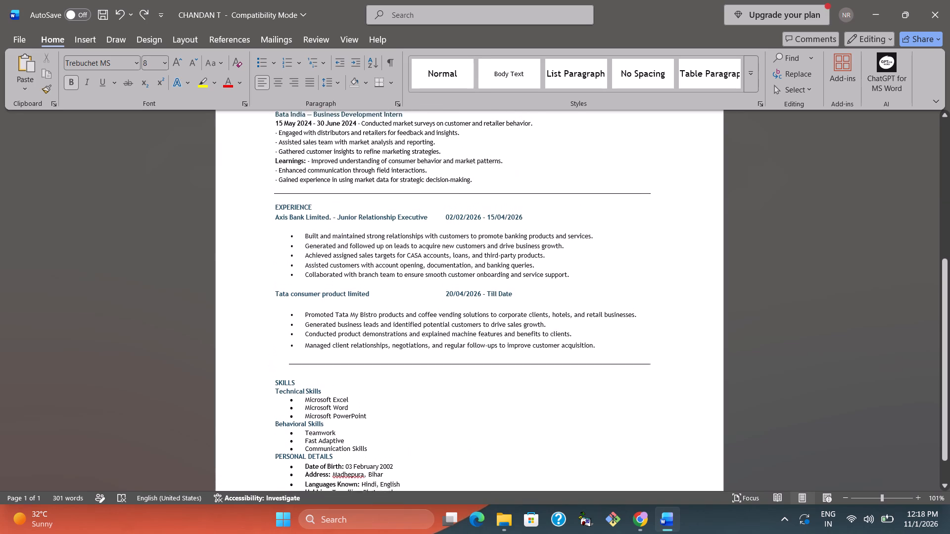
{"action": "scroll", "coordinate": [520, 353], "scroll_direction": "up", "scroll_amount": 2}
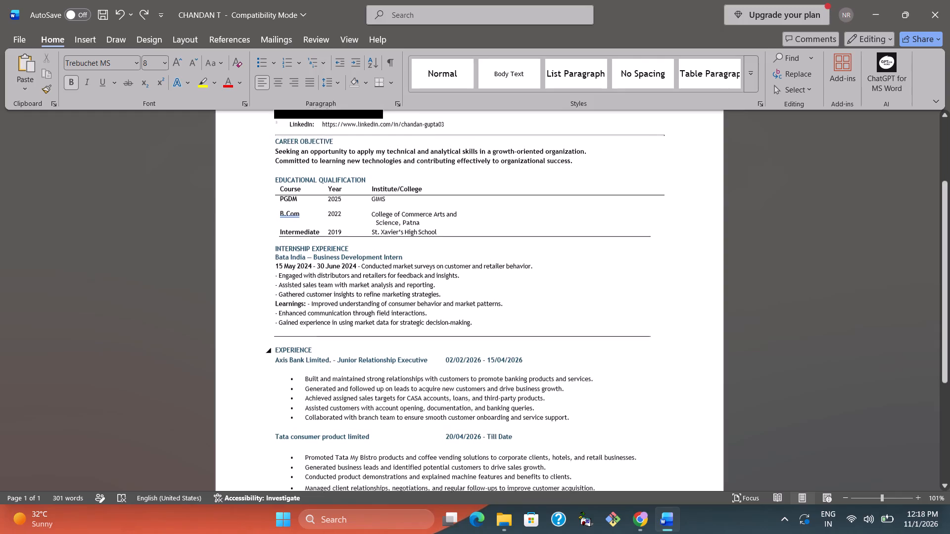
{"action": "left_click", "coordinate": [450, 230]}
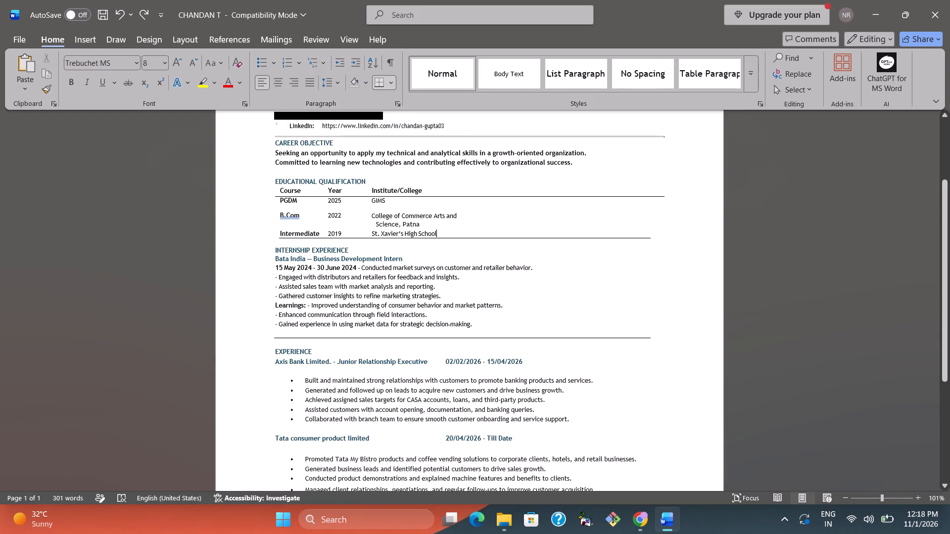
{"action": "key", "text": "Return"}
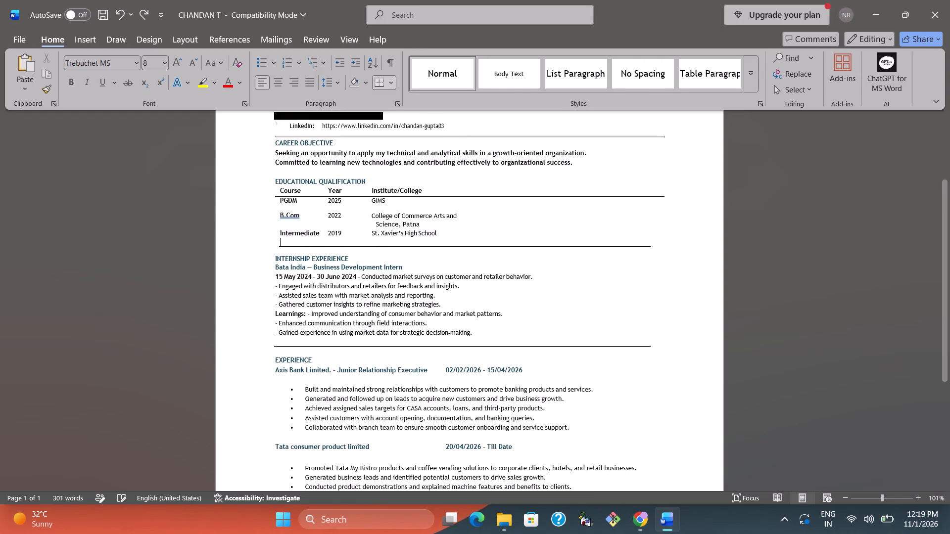
{"action": "scroll", "coordinate": [507, 306], "scroll_direction": "down", "scroll_amount": 3}
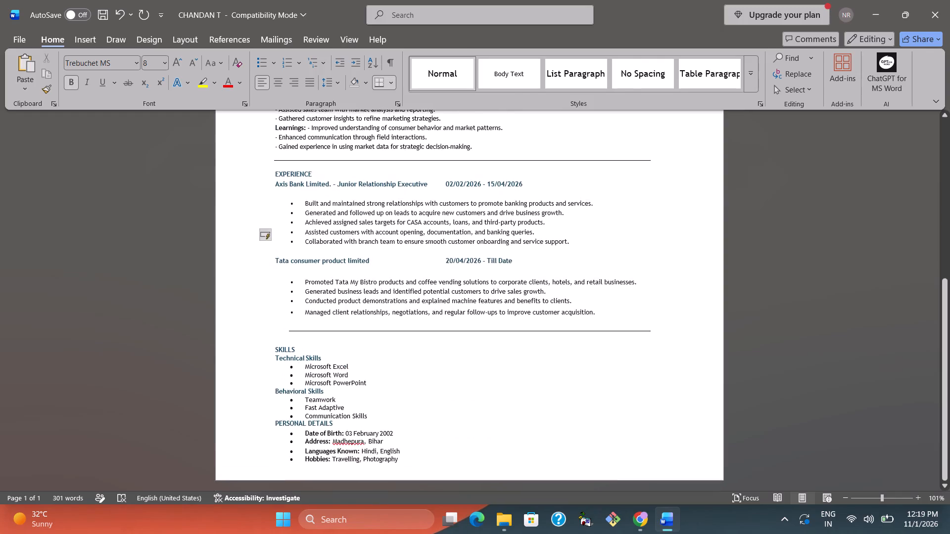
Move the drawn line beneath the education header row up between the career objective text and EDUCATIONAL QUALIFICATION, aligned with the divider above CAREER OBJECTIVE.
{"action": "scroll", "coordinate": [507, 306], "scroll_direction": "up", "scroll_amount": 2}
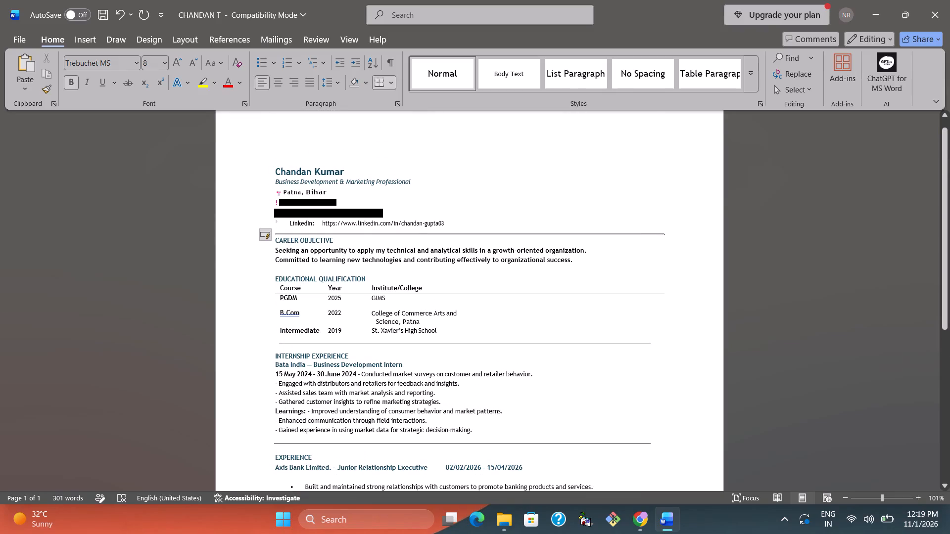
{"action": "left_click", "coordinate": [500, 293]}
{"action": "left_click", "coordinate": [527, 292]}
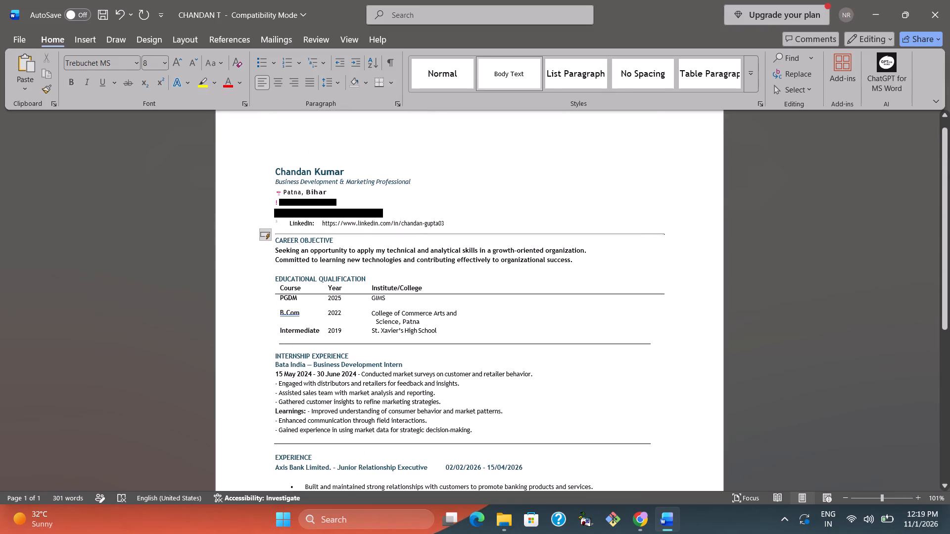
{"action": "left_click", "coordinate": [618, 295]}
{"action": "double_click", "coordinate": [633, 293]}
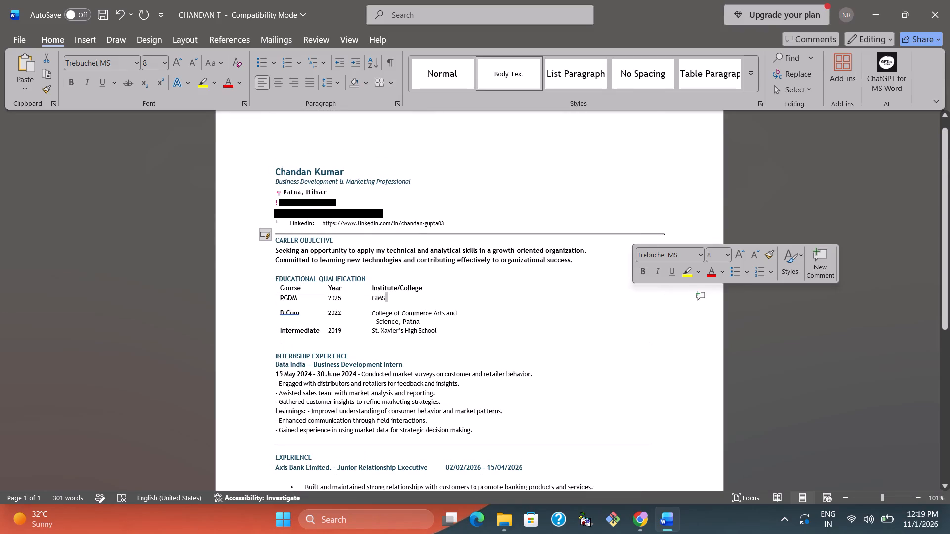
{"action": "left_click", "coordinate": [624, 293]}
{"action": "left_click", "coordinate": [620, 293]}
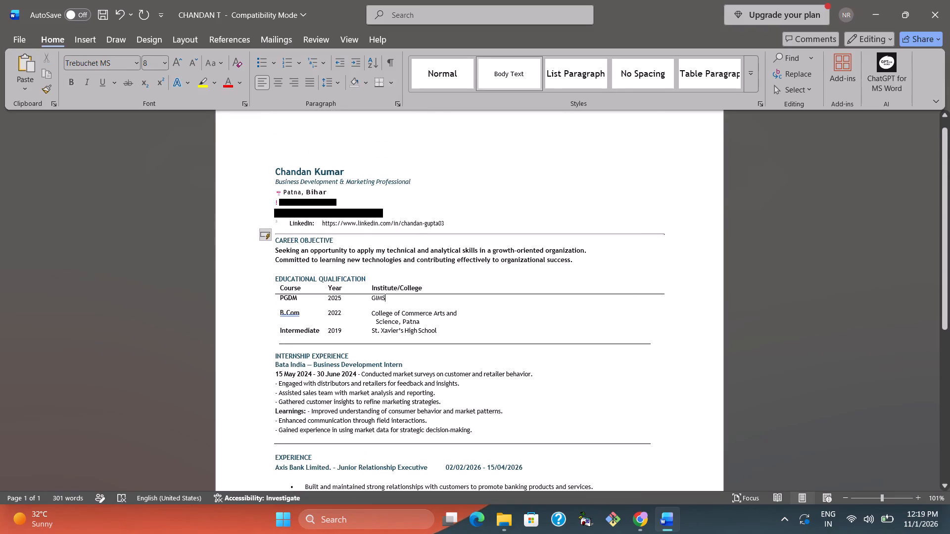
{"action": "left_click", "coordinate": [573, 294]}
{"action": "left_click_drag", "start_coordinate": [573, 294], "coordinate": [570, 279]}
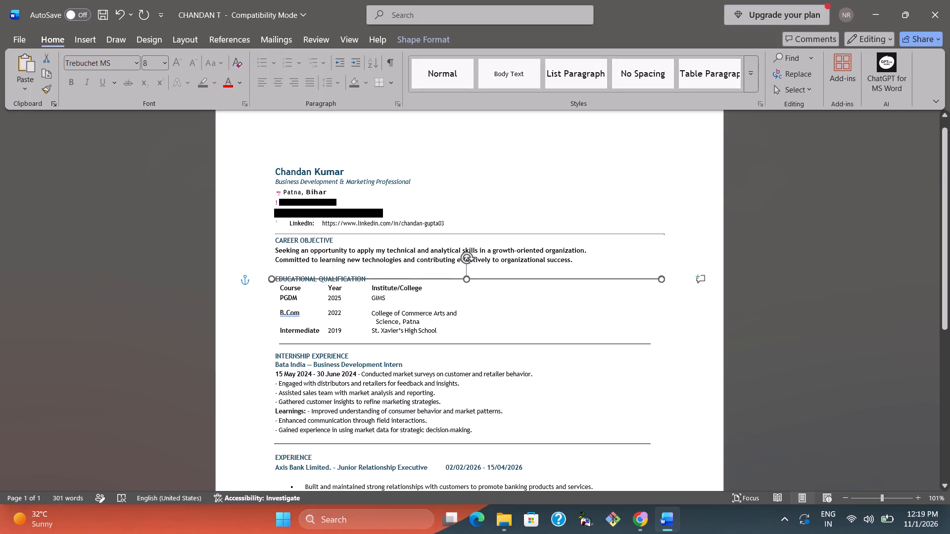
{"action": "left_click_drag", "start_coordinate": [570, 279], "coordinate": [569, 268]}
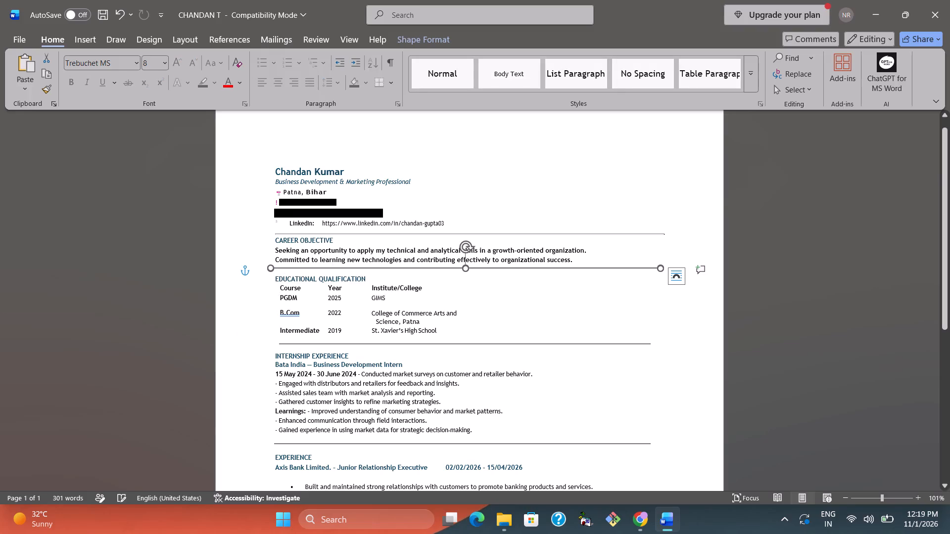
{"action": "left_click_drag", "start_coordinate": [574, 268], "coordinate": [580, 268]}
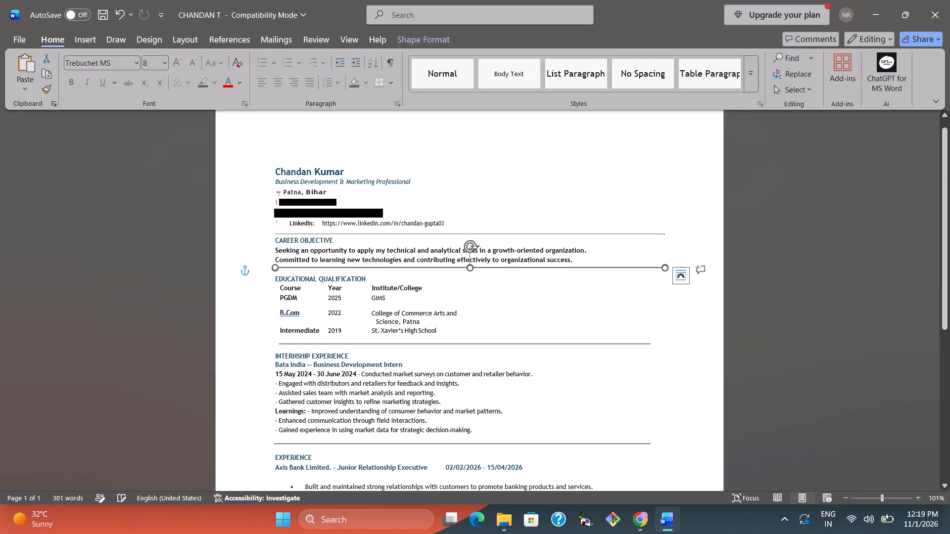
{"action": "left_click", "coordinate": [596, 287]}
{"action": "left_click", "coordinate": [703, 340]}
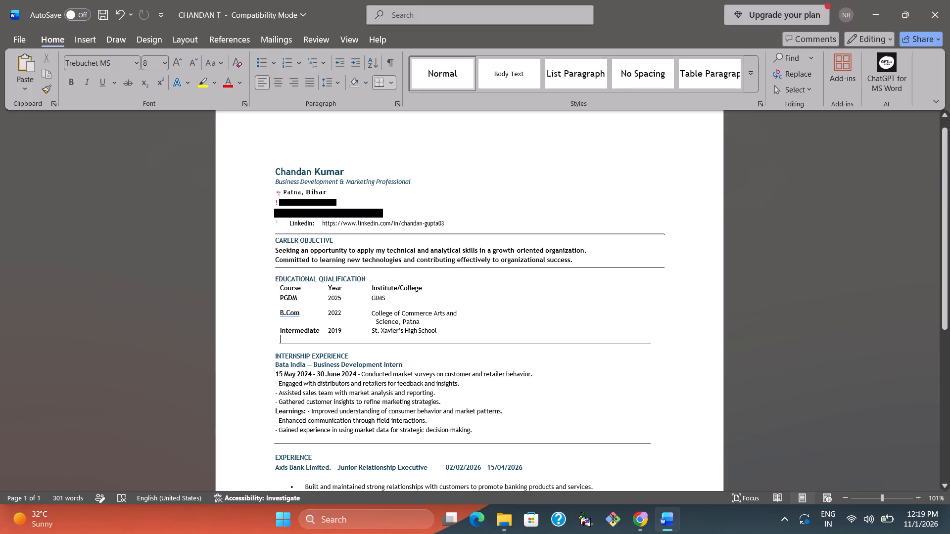
Replace the double divider above CAREER OBJECTIVE with a bottom border under the LinkedIn line.
{"action": "left_click", "coordinate": [625, 236]}
{"action": "left_click", "coordinate": [621, 235]}
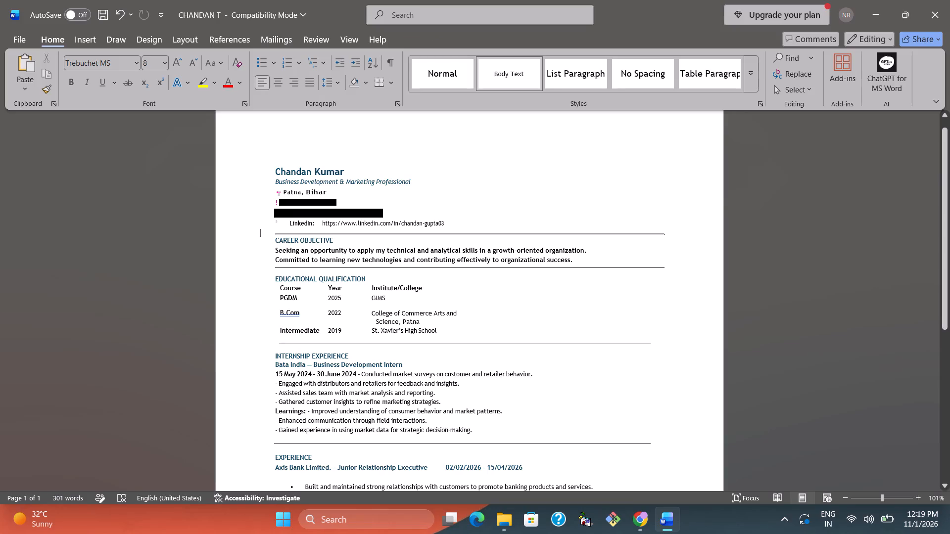
{"action": "left_click", "coordinate": [621, 234]}
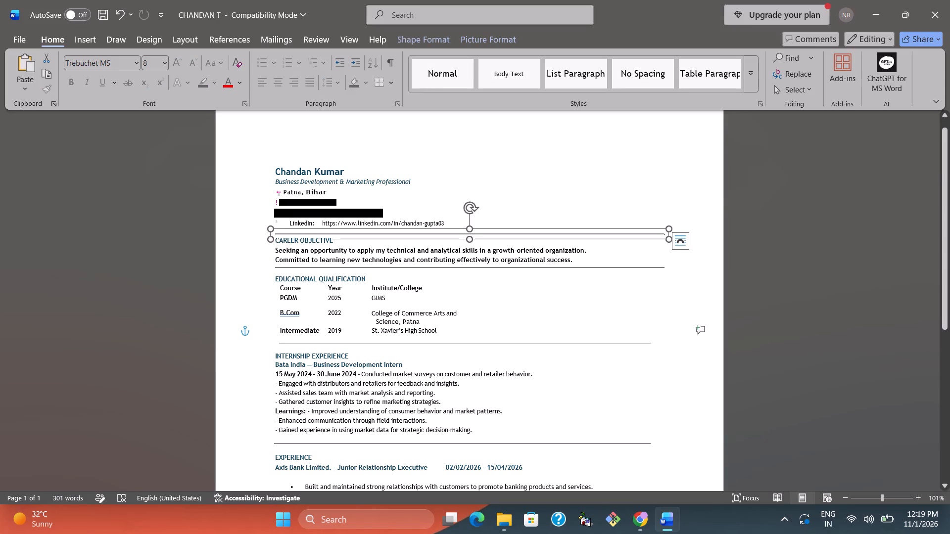
{"action": "key", "text": "Delete"}
{"action": "left_click", "coordinate": [455, 218]}
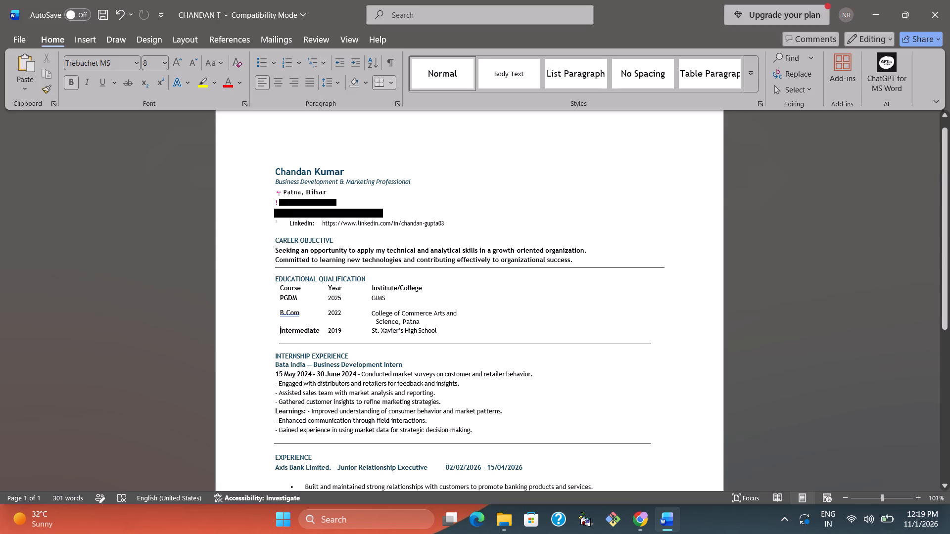
{"action": "left_click", "coordinate": [378, 80]}
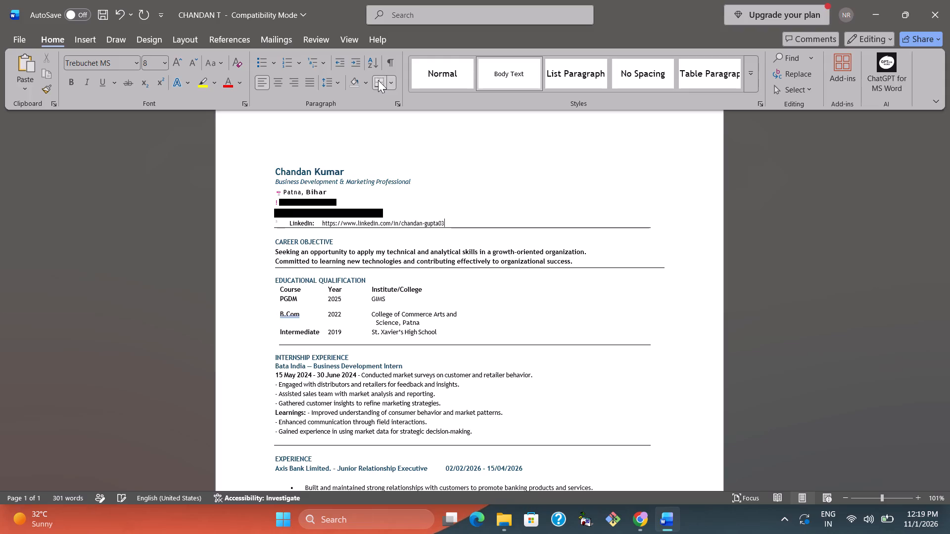
Replace the drawn line above EDUCATIONAL QUALIFICATION with a bottom border under the last career objective sentence.
{"action": "left_click", "coordinate": [629, 269]}
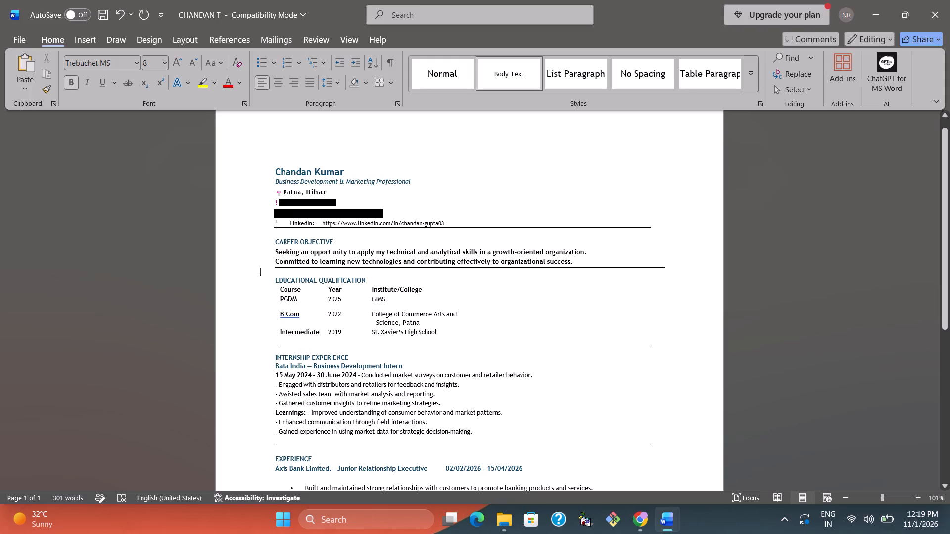
{"action": "left_click", "coordinate": [629, 267]}
{"action": "key", "text": "Delete"}
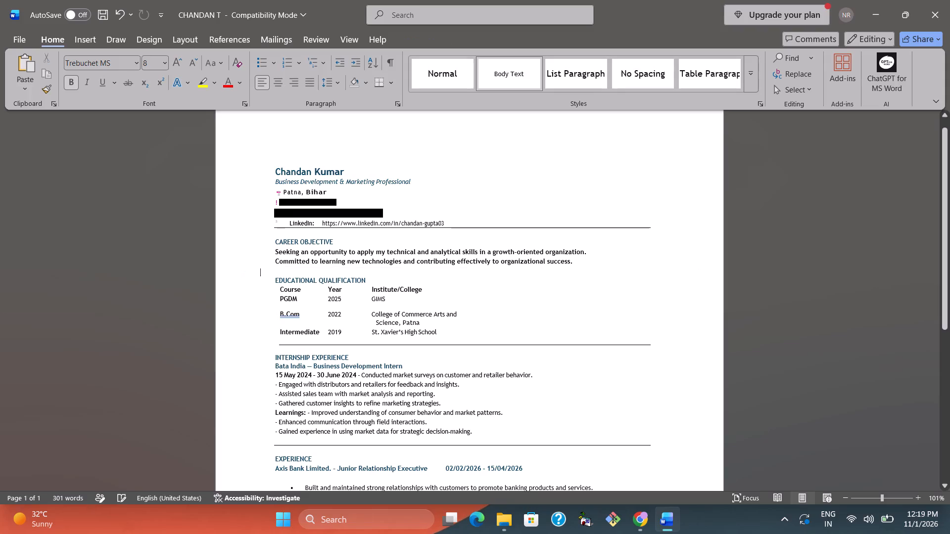
{"action": "left_click", "coordinate": [579, 263]}
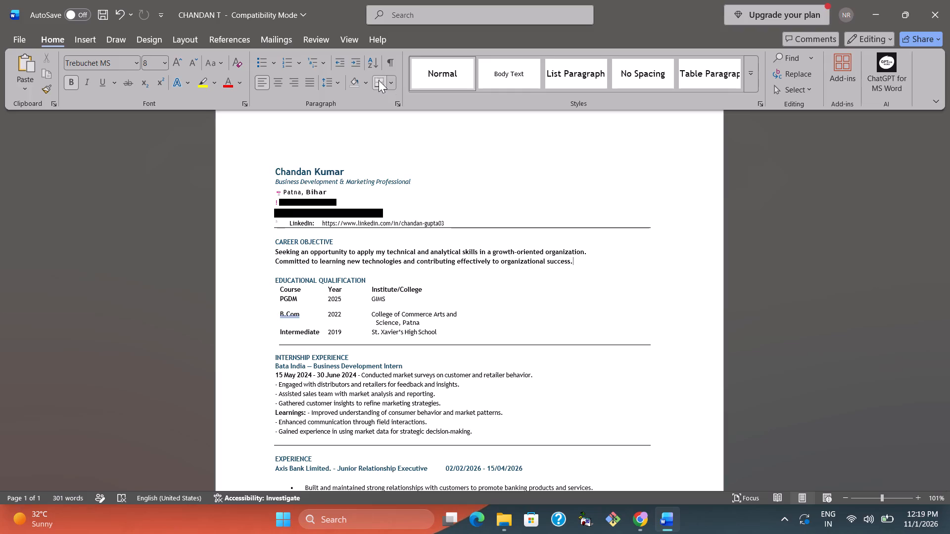
{"action": "left_click", "coordinate": [378, 80]}
{"action": "left_click", "coordinate": [673, 260]}
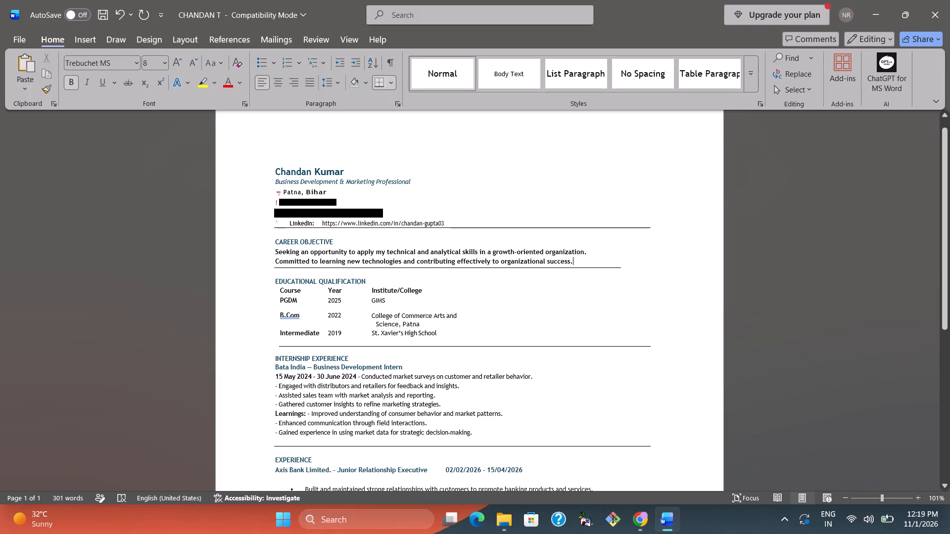
Add a blank line after the career objective sentence ending "organizational success." to space it from its divider.
{"action": "left_click", "coordinate": [603, 260]}
{"action": "key", "text": "Return"}
{"action": "scroll", "coordinate": [661, 290], "scroll_direction": "down", "scroll_amount": 1}
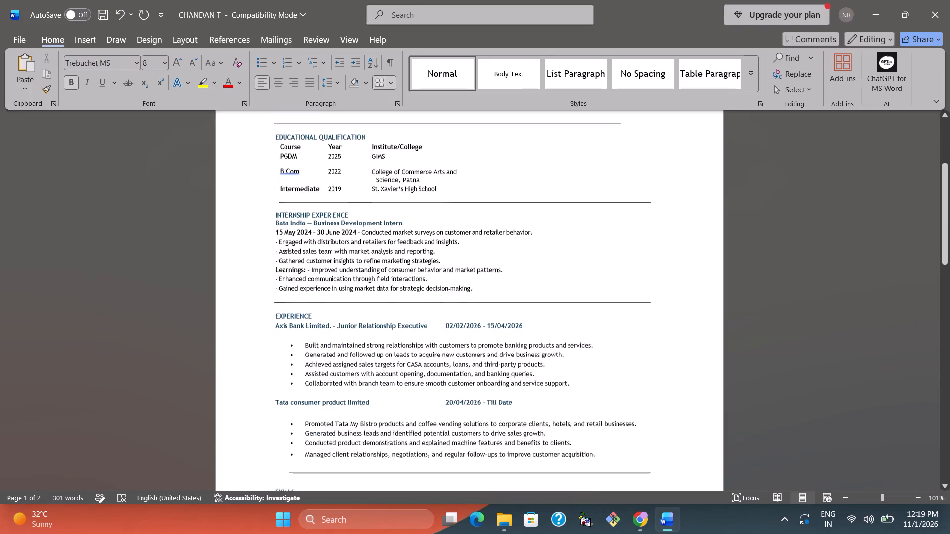
{"action": "scroll", "coordinate": [661, 290], "scroll_direction": "down", "scroll_amount": 1}
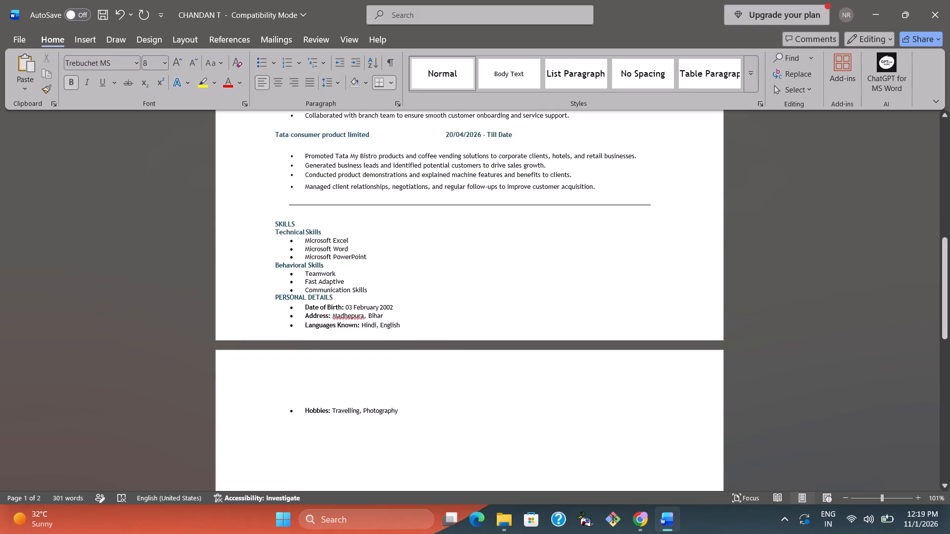
Remove the blank spacing between the career objective sentence ending "organizational success." and the divider above EDUCATIONAL QUALIFICATION.
{"action": "scroll", "coordinate": [661, 290], "scroll_direction": "up", "scroll_amount": 2}
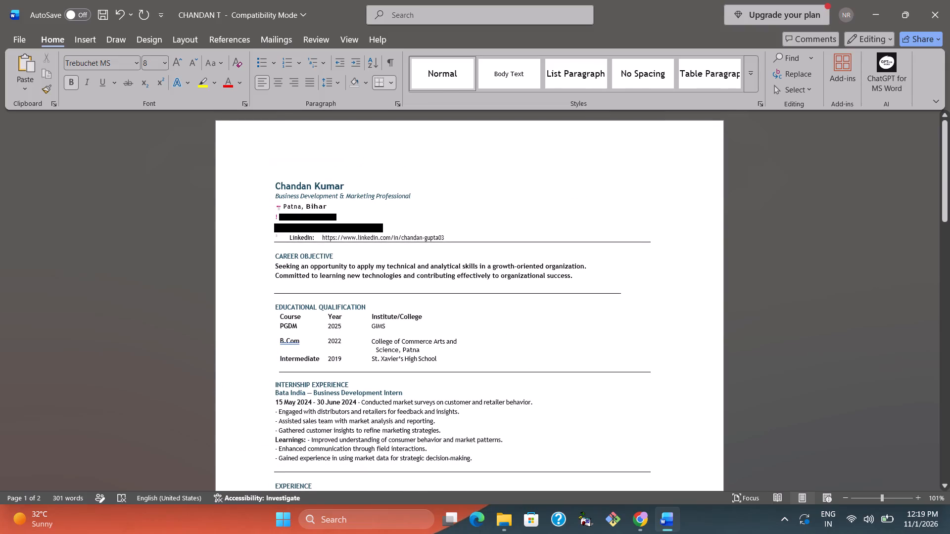
{"action": "key", "text": "BackSpace"}
{"action": "key", "text": "BackSpace"}
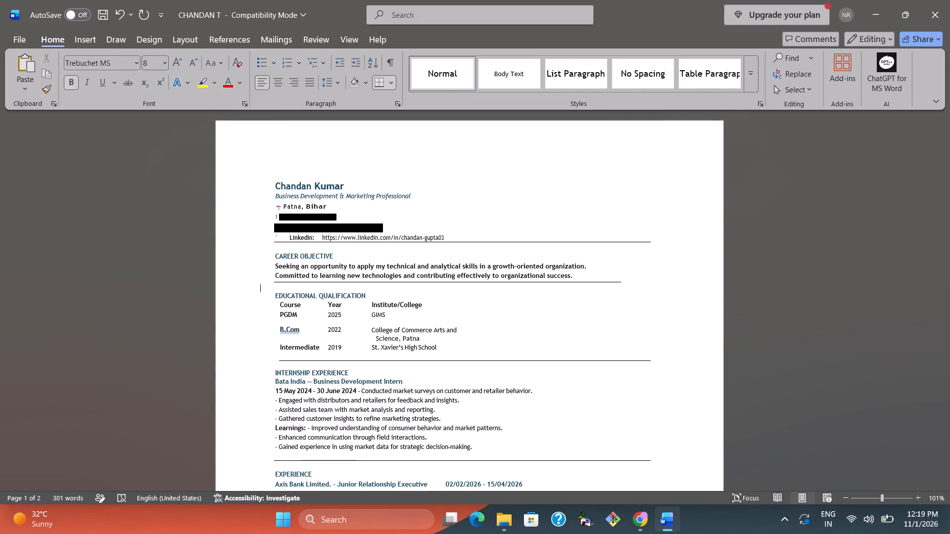
Review the résumé from its header to PERSONAL DETAILS to check the section dividers and page fit.
{"action": "scroll", "coordinate": [656, 321], "scroll_direction": "down", "scroll_amount": 3}
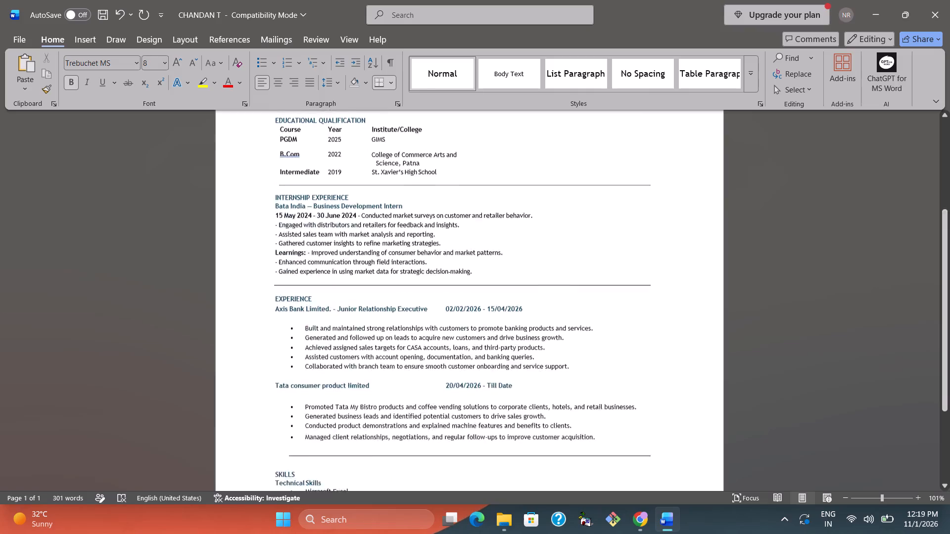
{"action": "scroll", "coordinate": [656, 321], "scroll_direction": "up", "scroll_amount": 3}
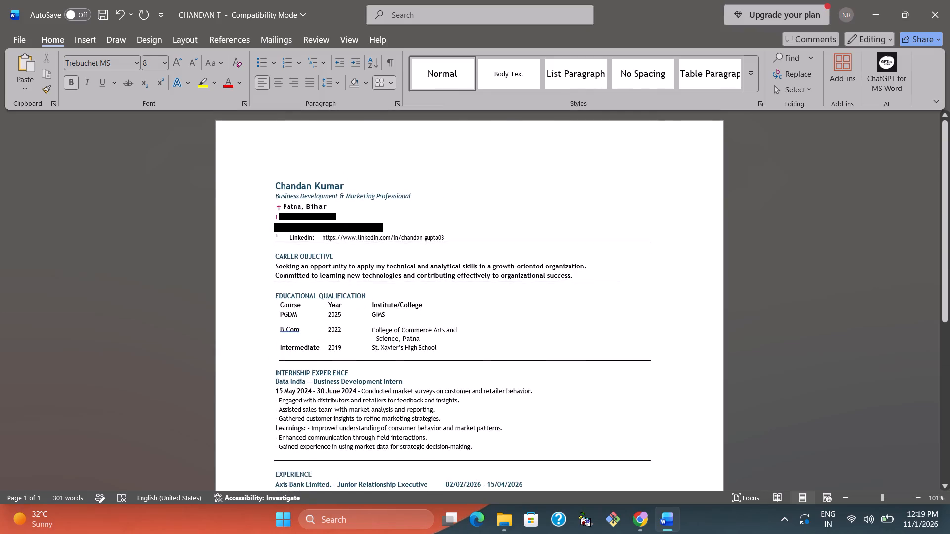
{"action": "scroll", "coordinate": [656, 321], "scroll_direction": "down", "scroll_amount": 5}
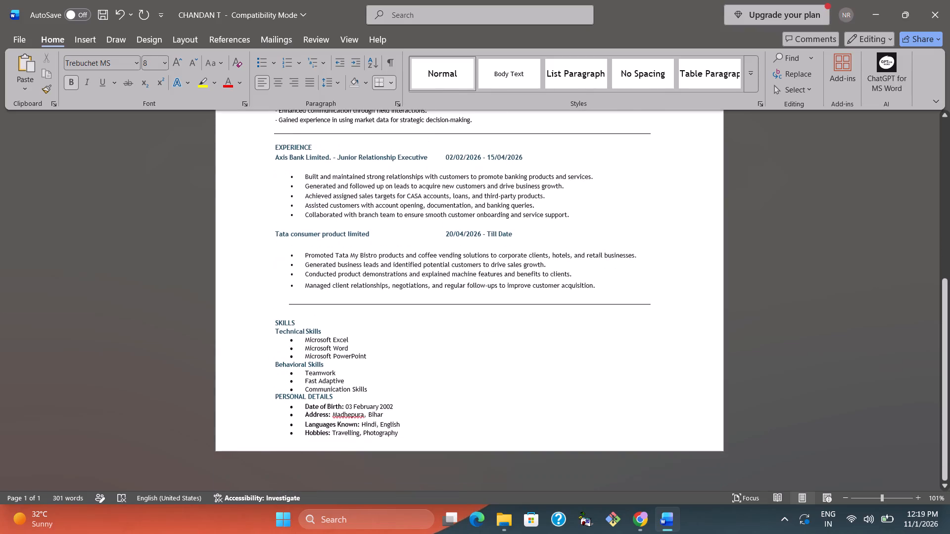
{"action": "scroll", "coordinate": [656, 321], "scroll_direction": "down", "scroll_amount": 1}
{"action": "scroll", "coordinate": [656, 321], "scroll_direction": "up", "scroll_amount": 5}
{"action": "scroll", "coordinate": [656, 321], "scroll_direction": "down", "scroll_amount": 6}
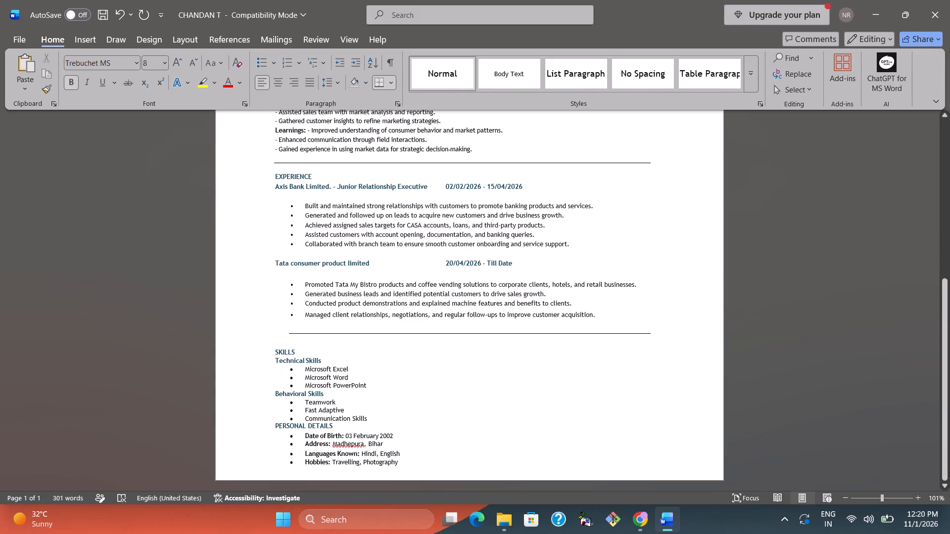
{"action": "scroll", "coordinate": [656, 321], "scroll_direction": "up", "scroll_amount": 6}
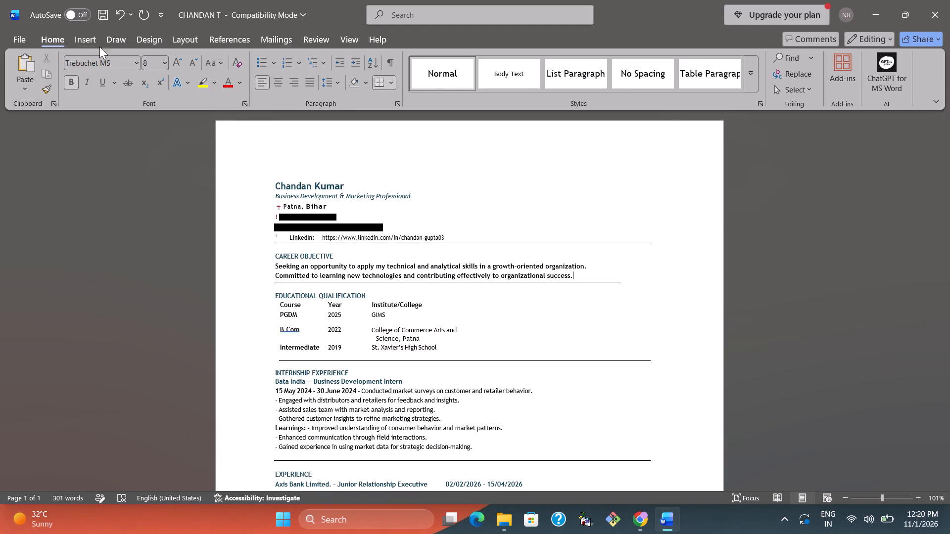
Save the edited résumé.
{"action": "left_click", "coordinate": [642, 169]}
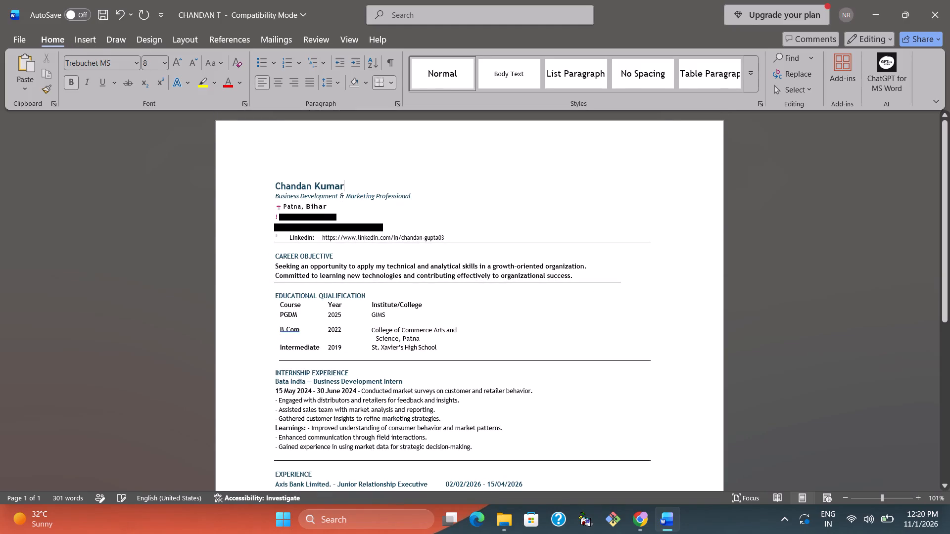
{"action": "key", "text": "ctrl+s"}
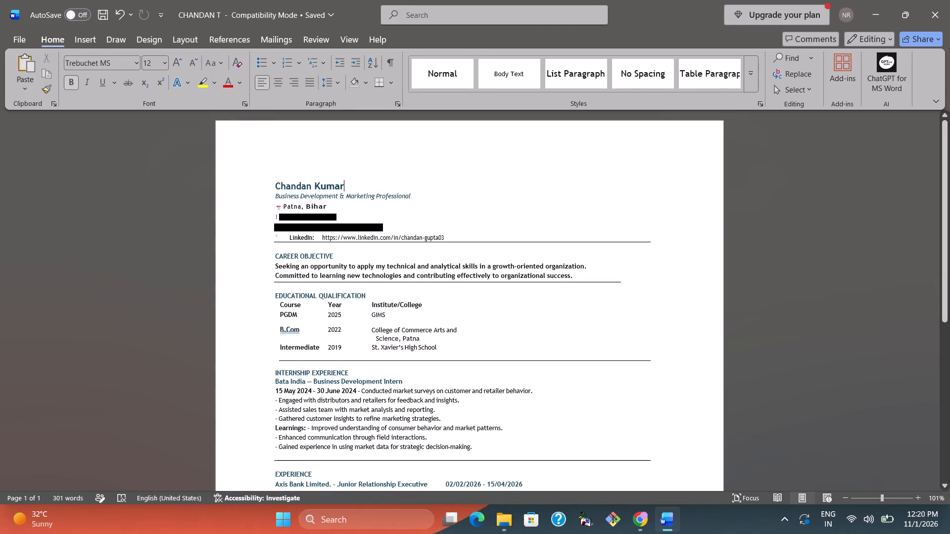
{"action": "key", "text": "ctrl+s"}
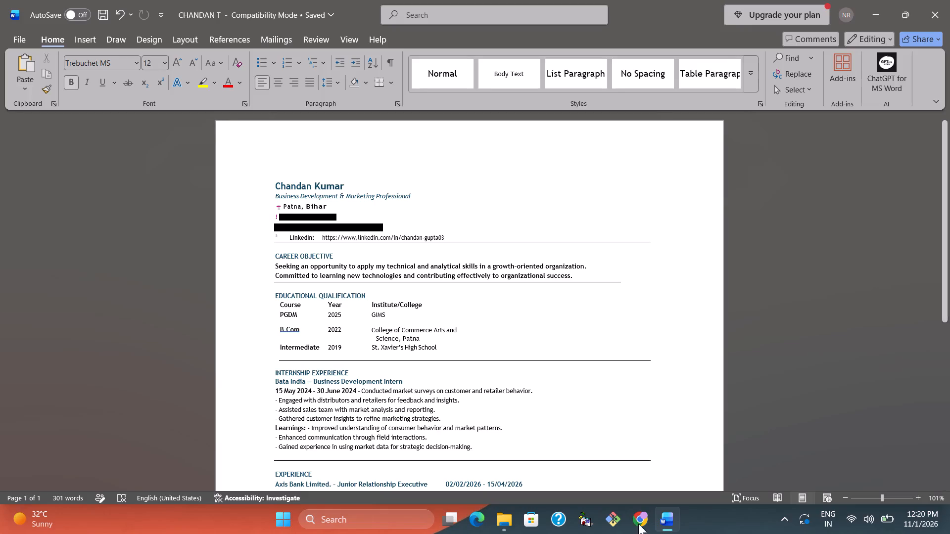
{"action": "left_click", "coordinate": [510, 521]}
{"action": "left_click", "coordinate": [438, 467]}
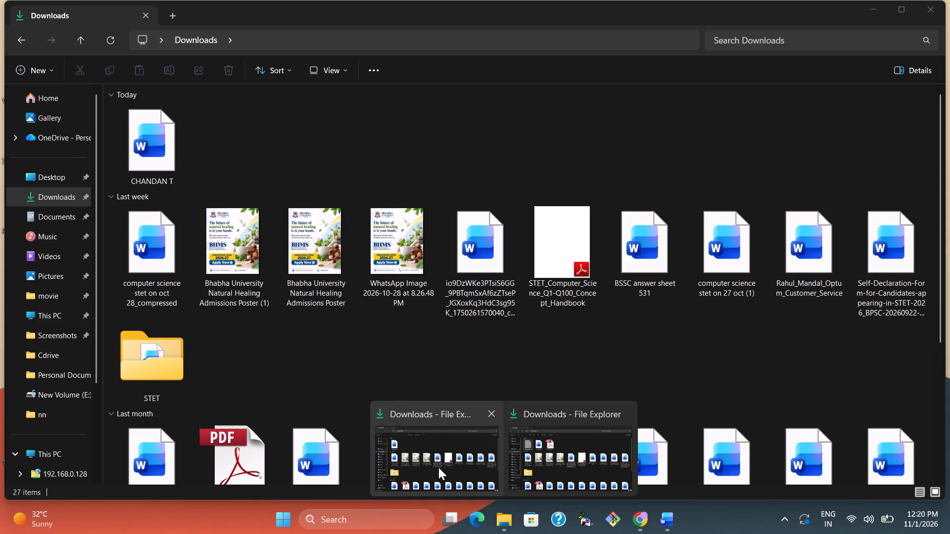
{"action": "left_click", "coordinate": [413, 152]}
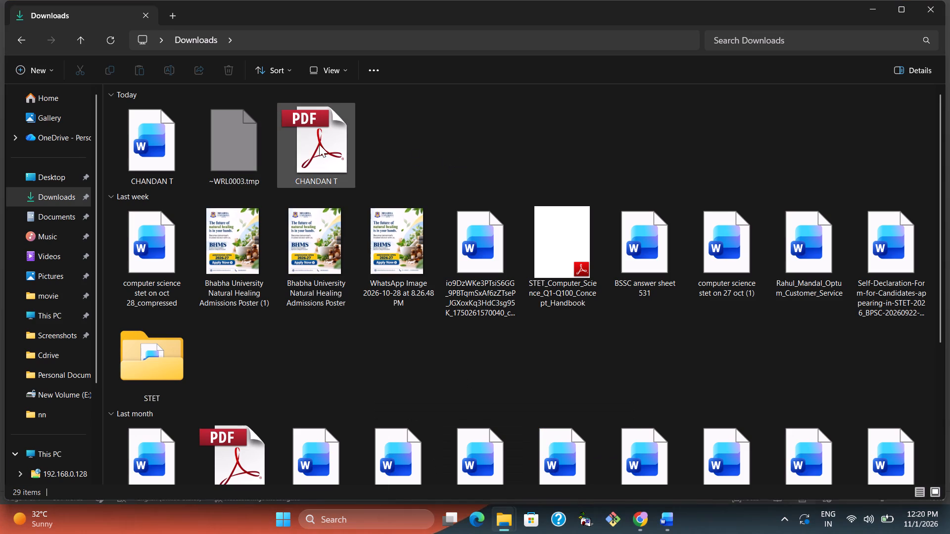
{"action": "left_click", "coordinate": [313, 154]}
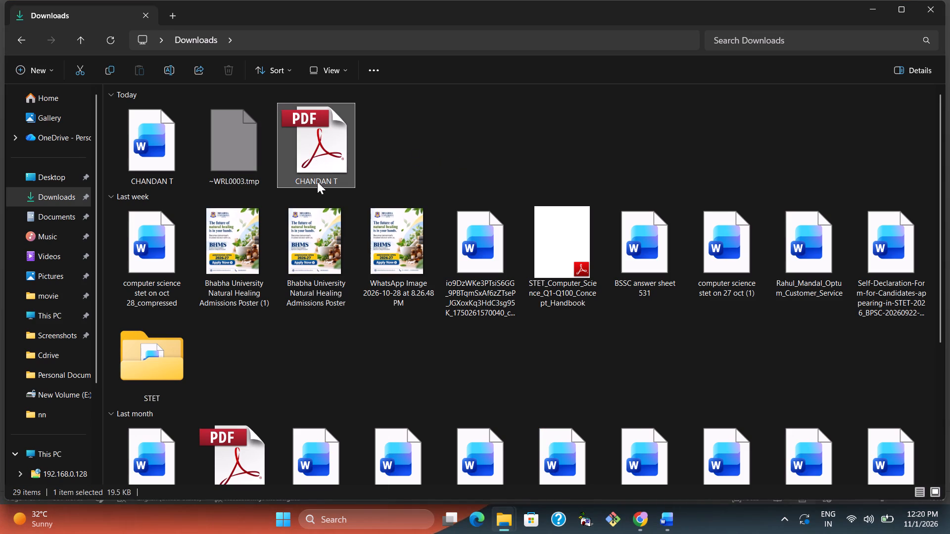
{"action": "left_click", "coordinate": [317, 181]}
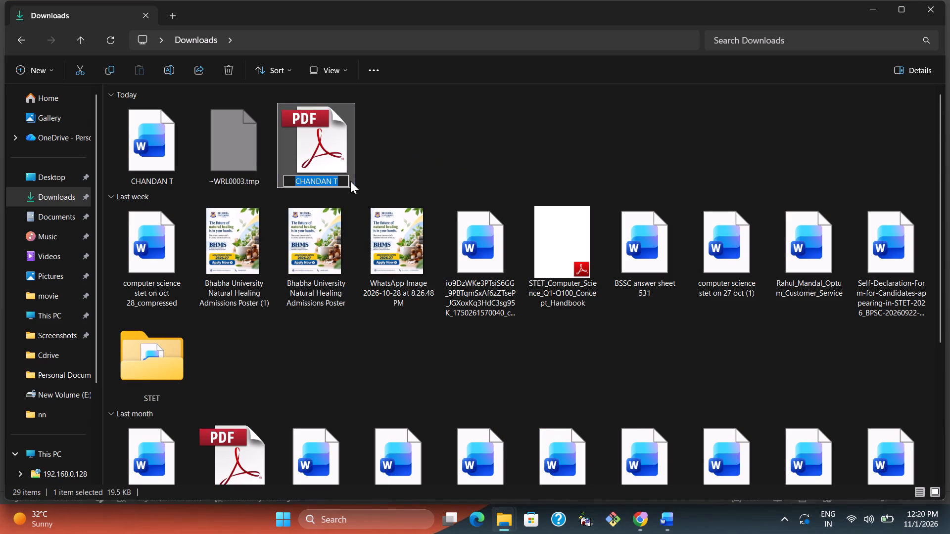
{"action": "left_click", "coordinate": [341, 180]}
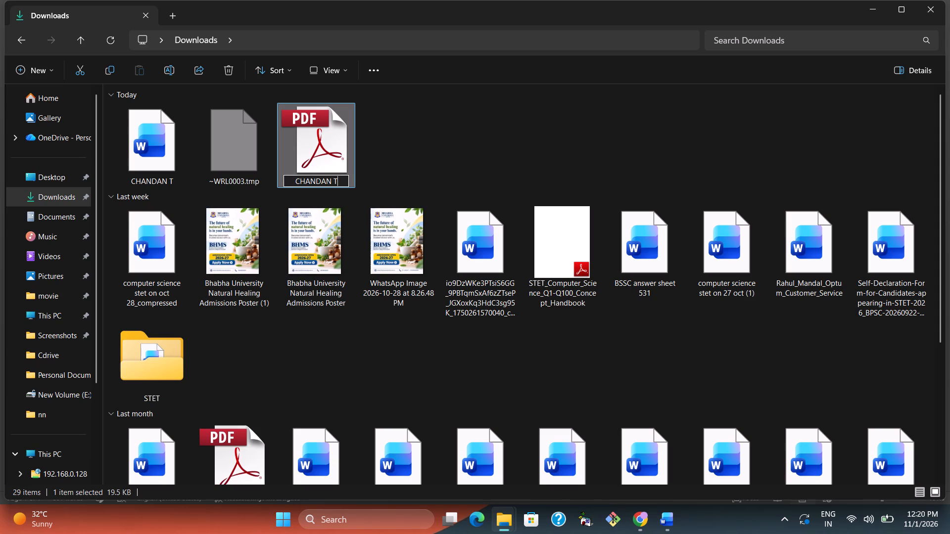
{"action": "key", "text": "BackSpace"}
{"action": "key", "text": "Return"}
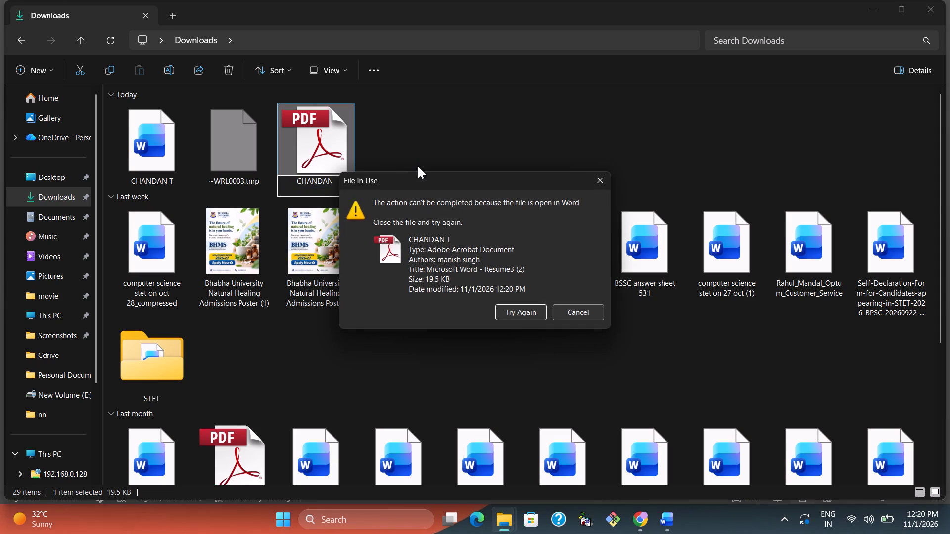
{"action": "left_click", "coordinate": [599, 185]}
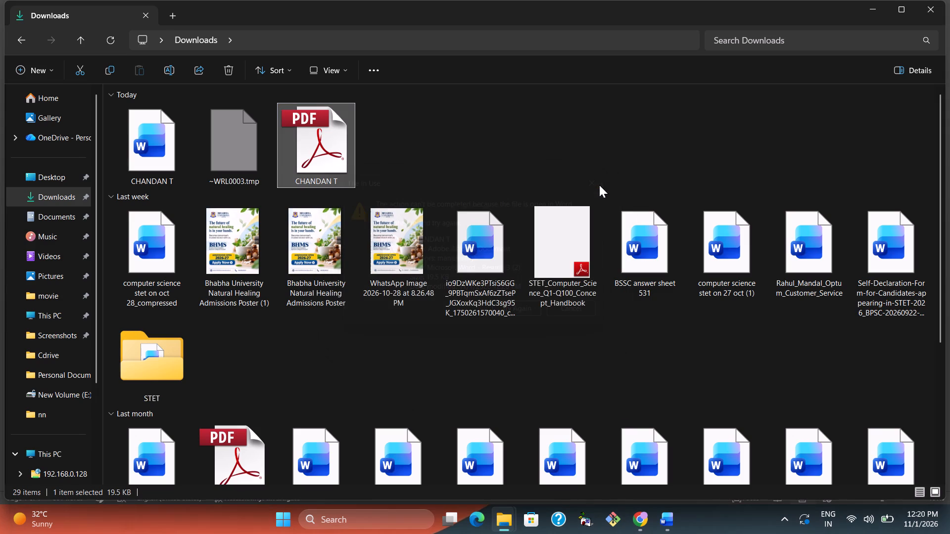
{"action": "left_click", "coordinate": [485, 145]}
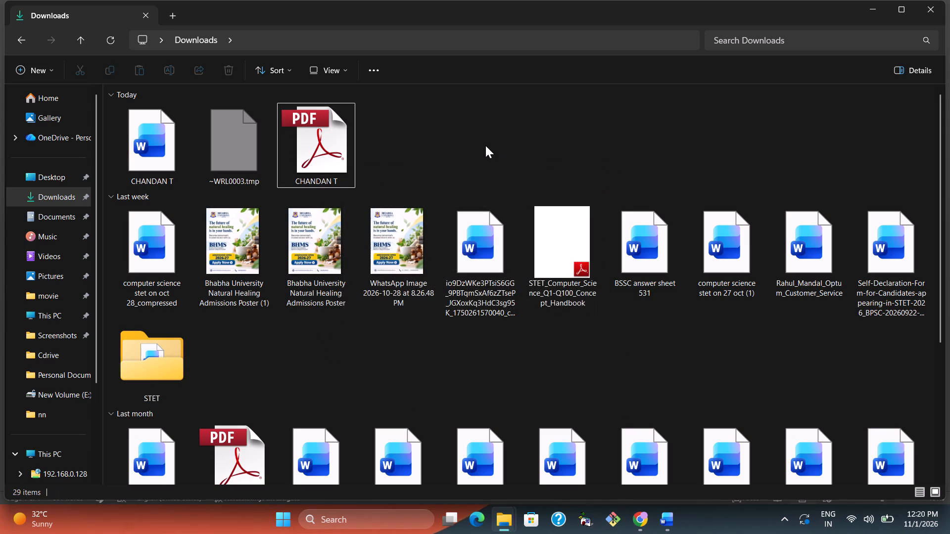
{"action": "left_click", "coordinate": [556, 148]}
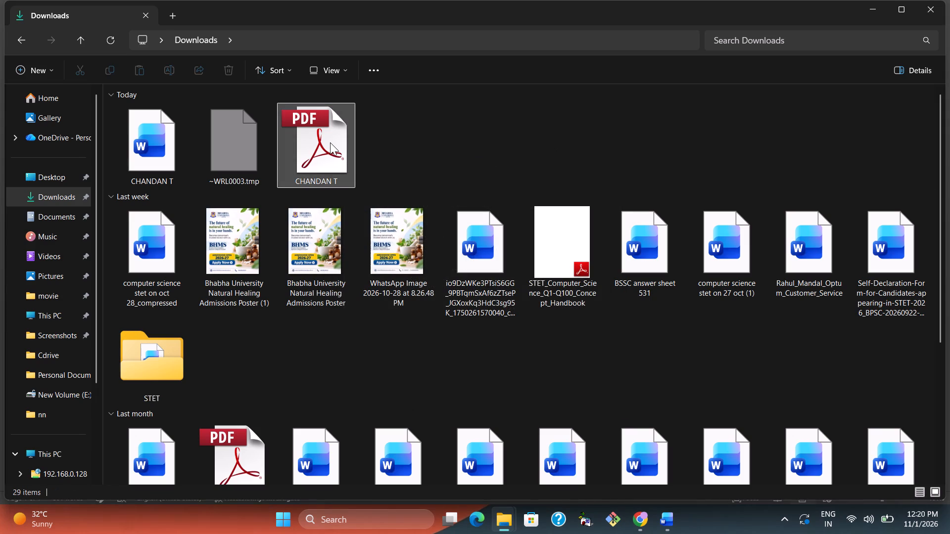
{"action": "right_click", "coordinate": [330, 142]}
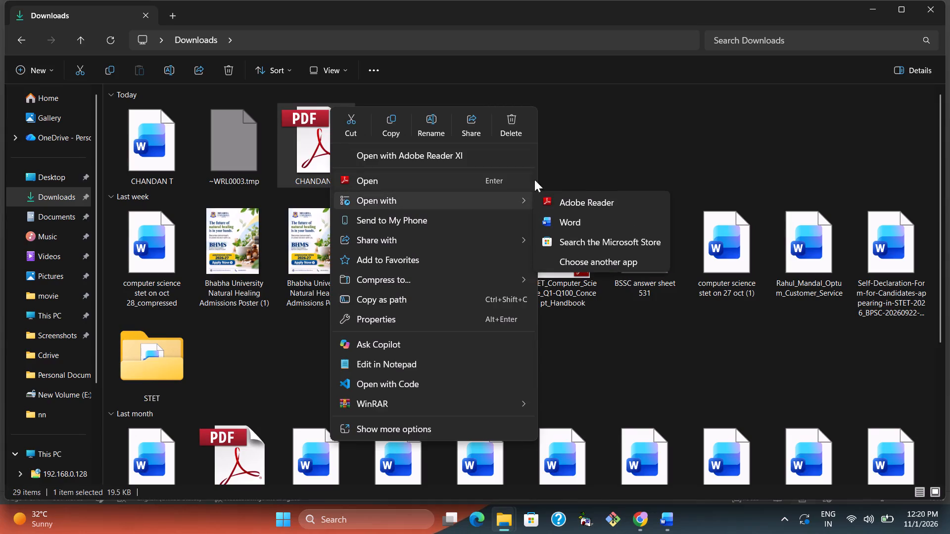
{"action": "left_click", "coordinate": [558, 224]}
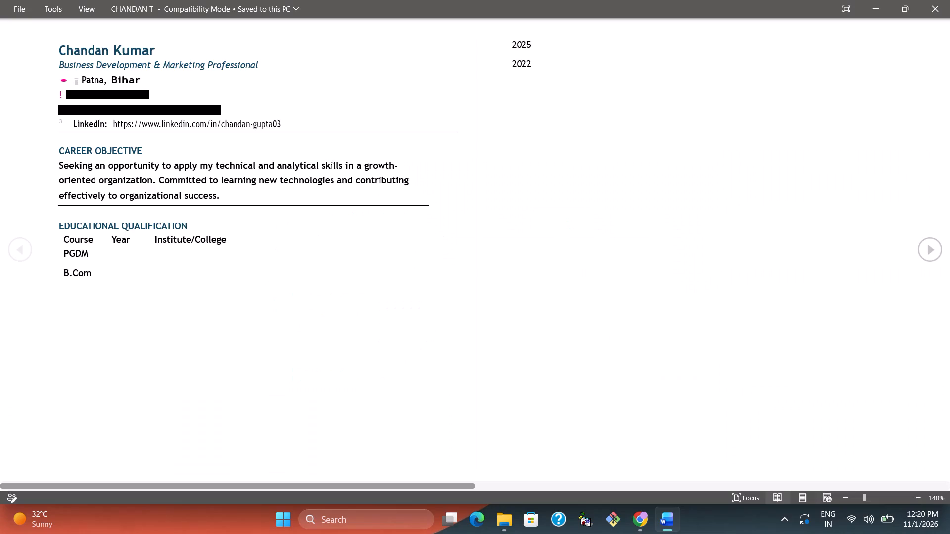
{"action": "scroll", "coordinate": [462, 266], "scroll_direction": "down", "scroll_amount": 5, "text": "ctrl"}
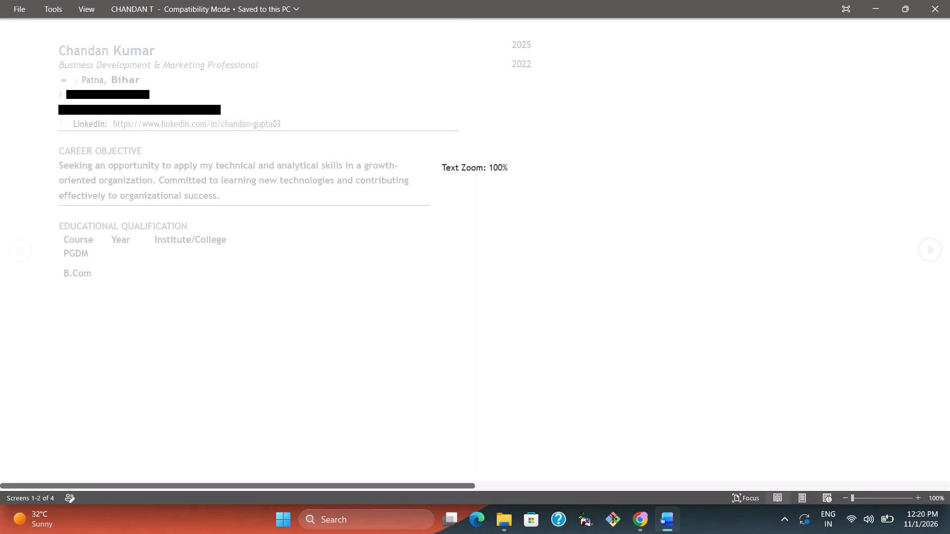
{"action": "scroll", "coordinate": [462, 266], "scroll_direction": "down", "scroll_amount": 7, "text": "ctrl"}
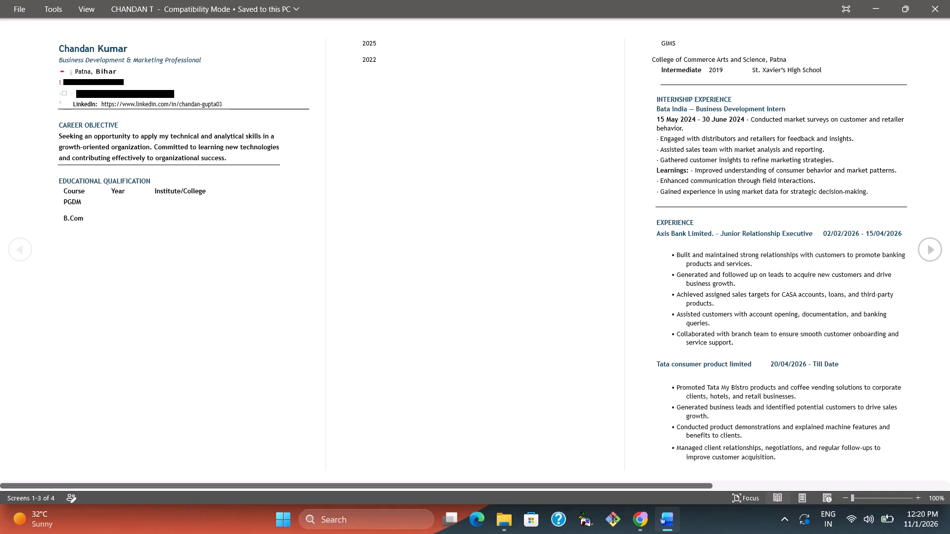
{"action": "scroll", "coordinate": [581, 224], "scroll_direction": "down", "scroll_amount": 5, "text": "ctrl"}
{"action": "scroll", "coordinate": [581, 224], "scroll_direction": "up", "scroll_amount": 7, "text": "ctrl"}
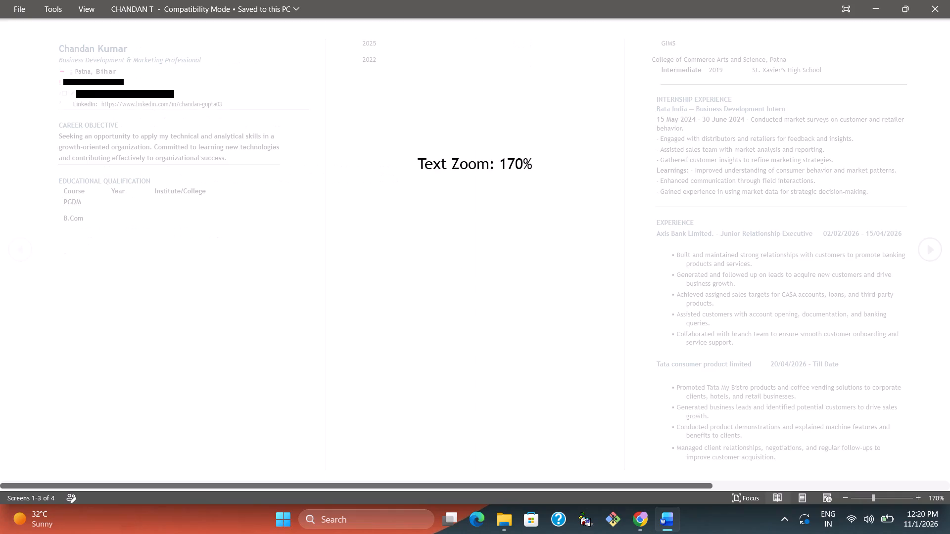
{"action": "left_click", "coordinate": [934, 0]}
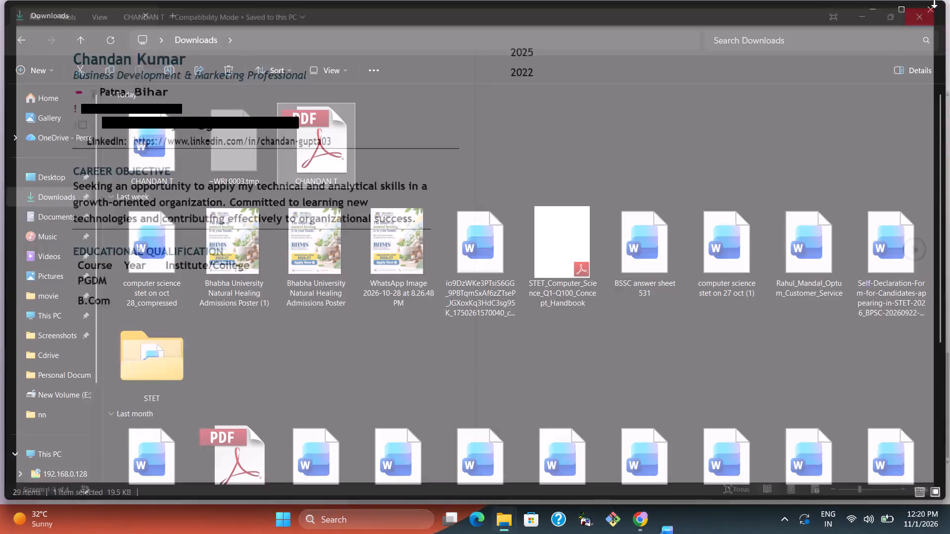
{"action": "right_click", "coordinate": [338, 158]}
{"action": "left_click", "coordinate": [285, 158]}
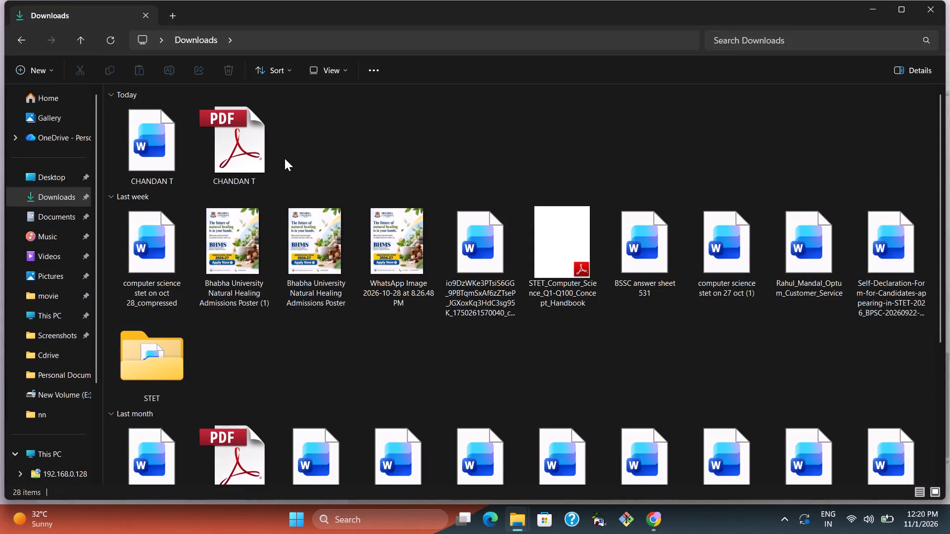
{"action": "right_click", "coordinate": [237, 156]}
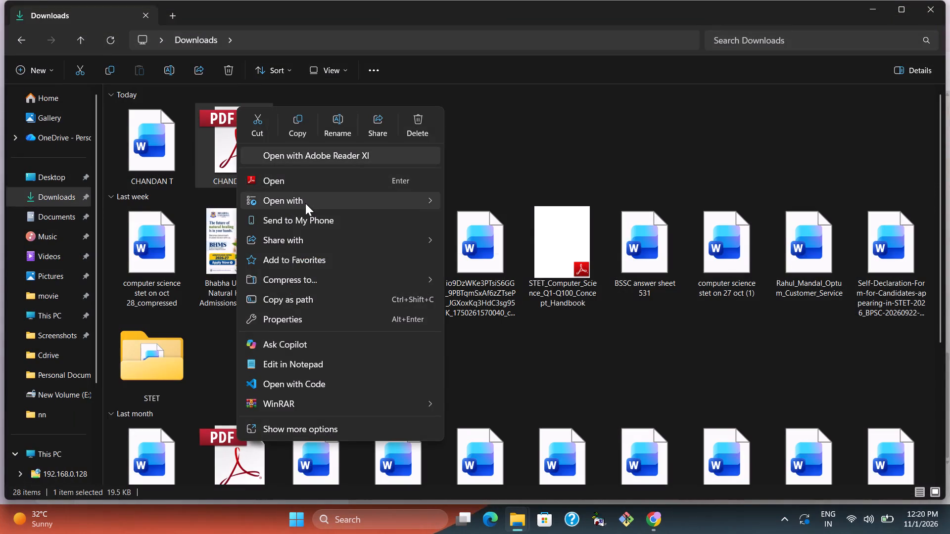
{"action": "left_click", "coordinate": [464, 218]}
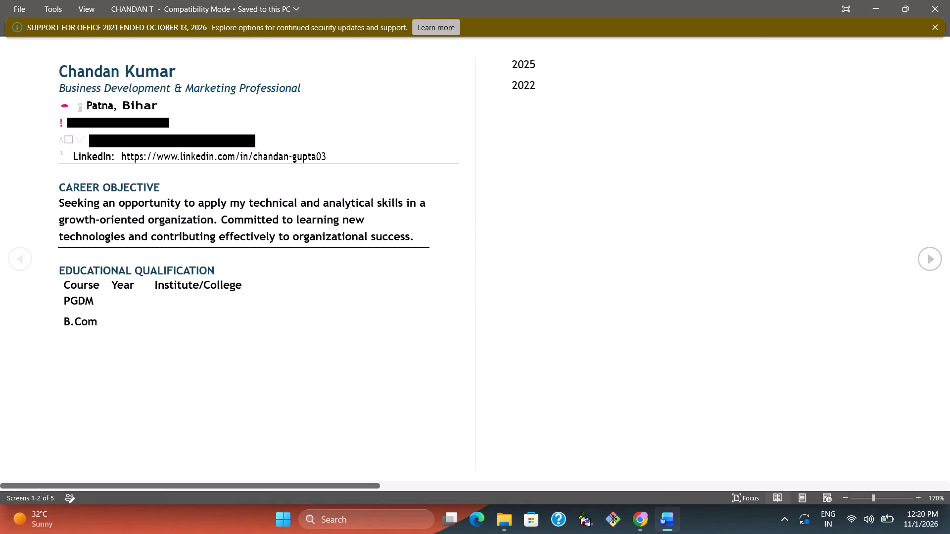
{"action": "scroll", "coordinate": [537, 315], "scroll_direction": "down", "scroll_amount": 7}
{"action": "scroll", "coordinate": [537, 315], "scroll_direction": "down", "scroll_amount": 4, "text": "ctrl"}
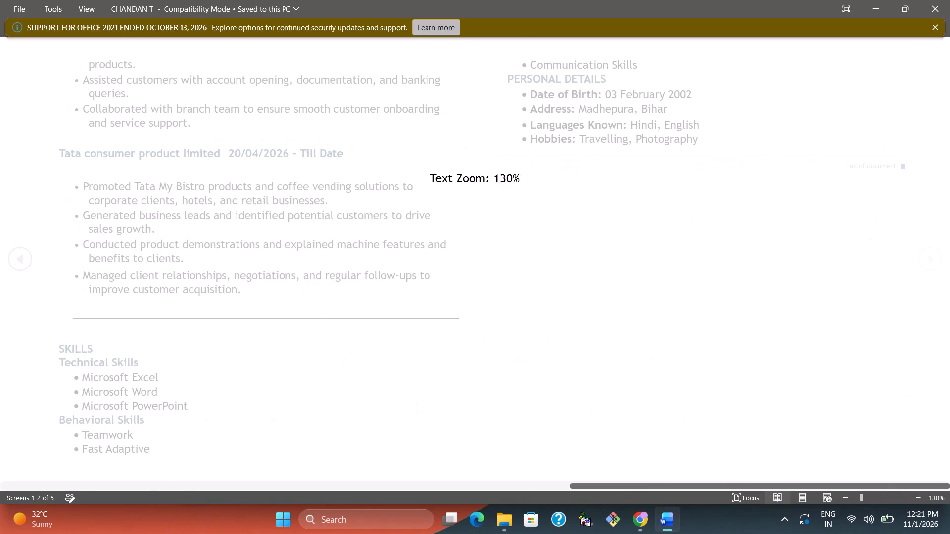
{"action": "scroll", "coordinate": [537, 315], "scroll_direction": "down", "scroll_amount": 8, "text": "ctrl"}
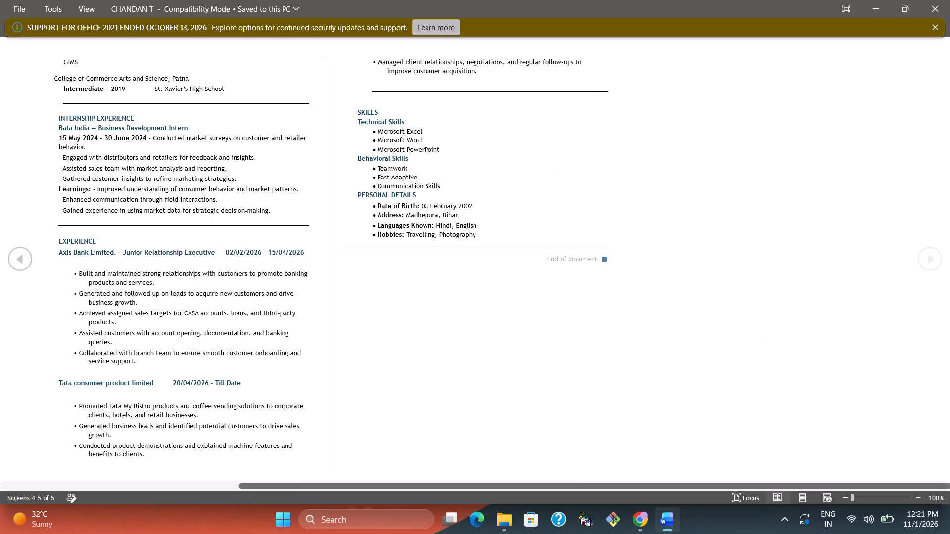
{"action": "scroll", "coordinate": [630, 320], "scroll_direction": "down", "scroll_amount": 3, "text": "ctrl"}
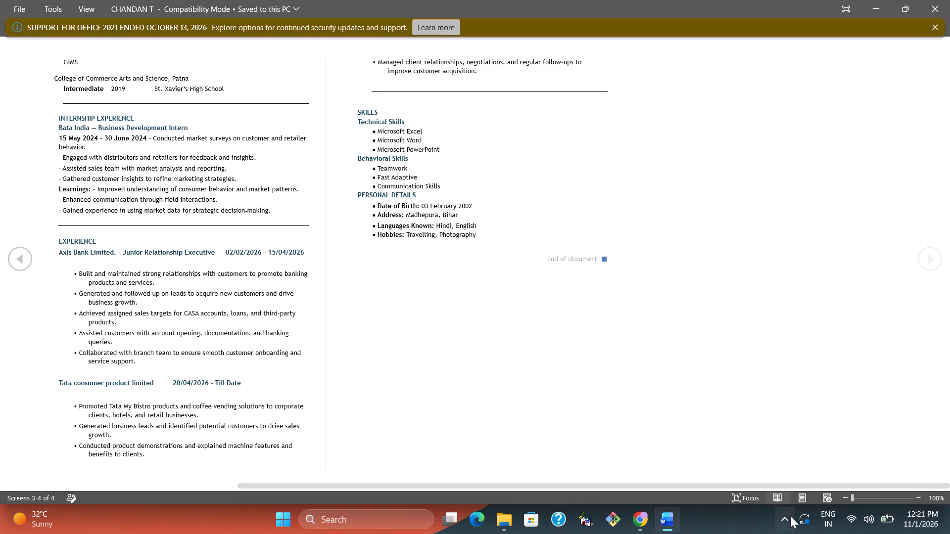
Check the résumé's page layout and dividers in Print Layout view, and close the document.
{"action": "left_click", "coordinate": [801, 502]}
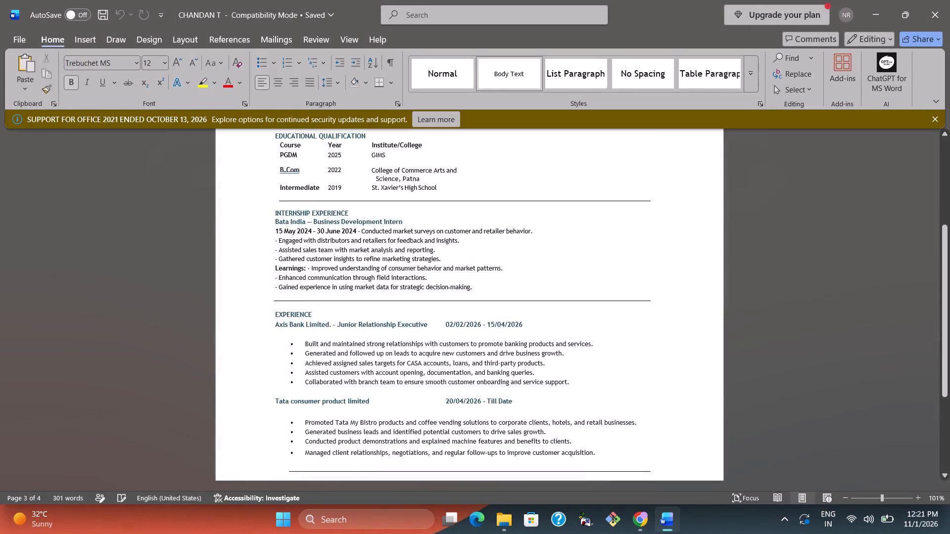
{"action": "scroll", "coordinate": [545, 363], "scroll_direction": "up", "scroll_amount": 6}
{"action": "scroll", "coordinate": [545, 363], "scroll_direction": "down", "scroll_amount": 7}
{"action": "scroll", "coordinate": [545, 363], "scroll_direction": "up", "scroll_amount": 2}
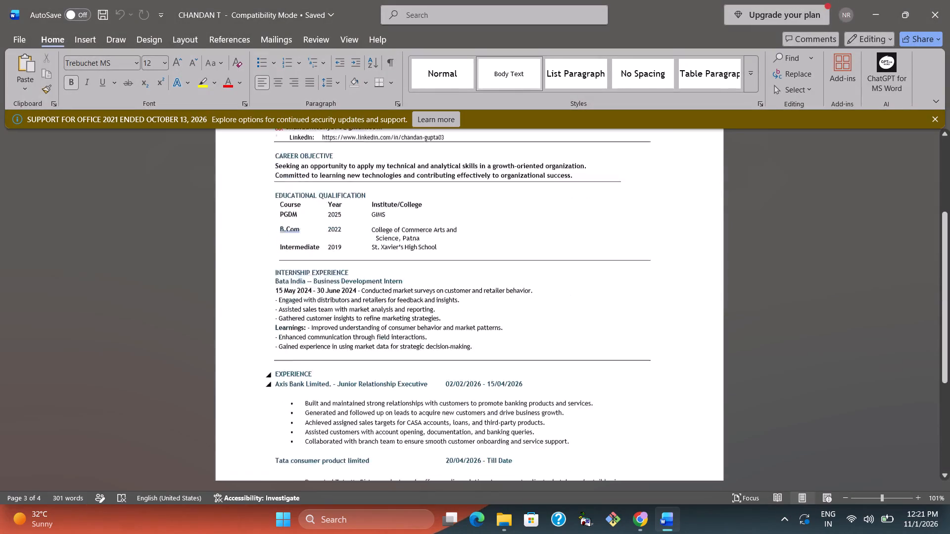
{"action": "scroll", "coordinate": [545, 363], "scroll_direction": "up", "scroll_amount": 1}
{"action": "scroll", "coordinate": [545, 363], "scroll_direction": "down", "scroll_amount": 4}
{"action": "scroll", "coordinate": [545, 363], "scroll_direction": "up", "scroll_amount": 7}
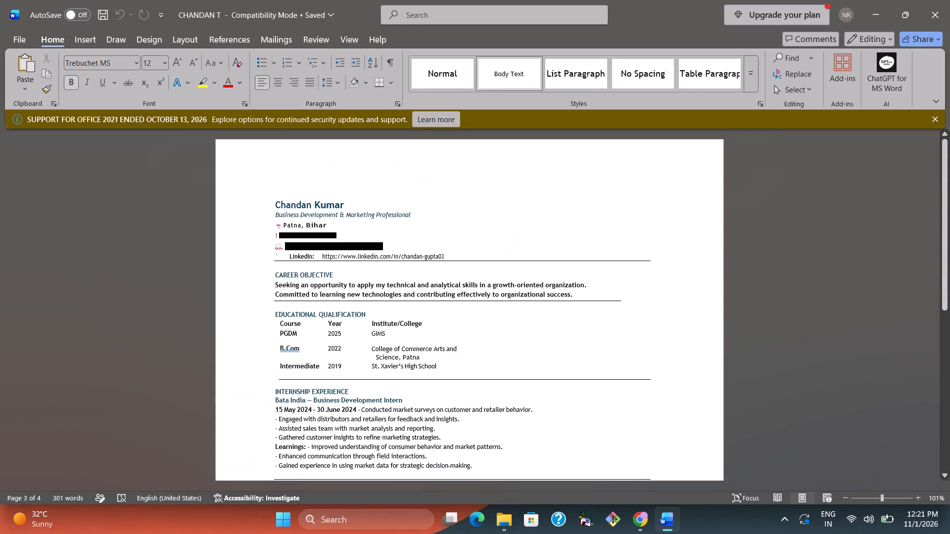
{"action": "left_click", "coordinate": [941, 2]}
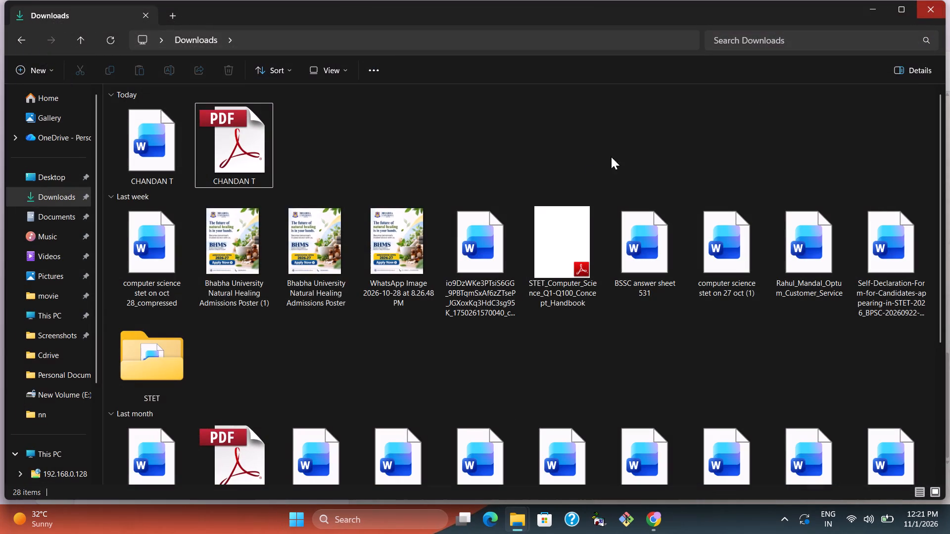
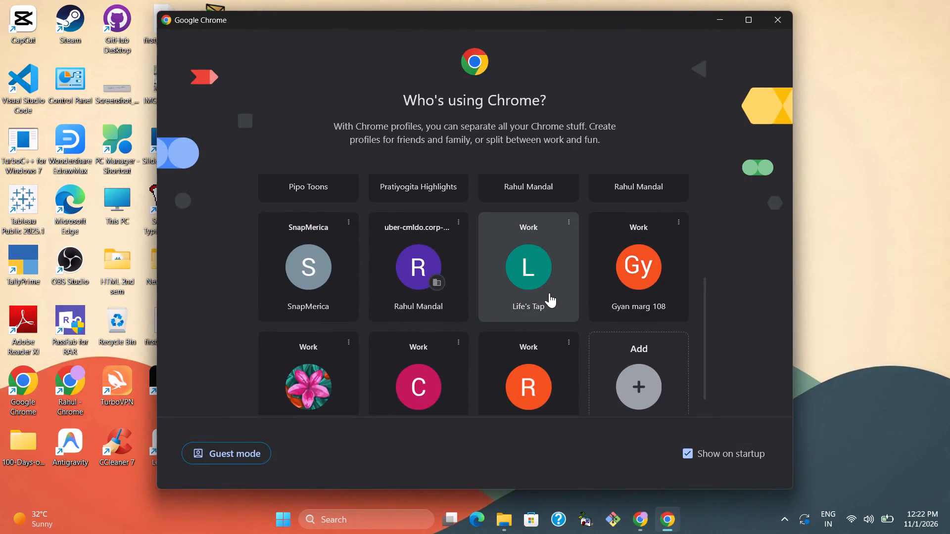
In Chrome, open the scaled-solutions.ai profile, search for "word to pdf", and open iLovePDF's Word to PDF converter.
{"action": "scroll", "coordinate": [549, 293], "scroll_direction": "up", "scroll_amount": 2}
{"action": "left_click", "coordinate": [623, 269]}
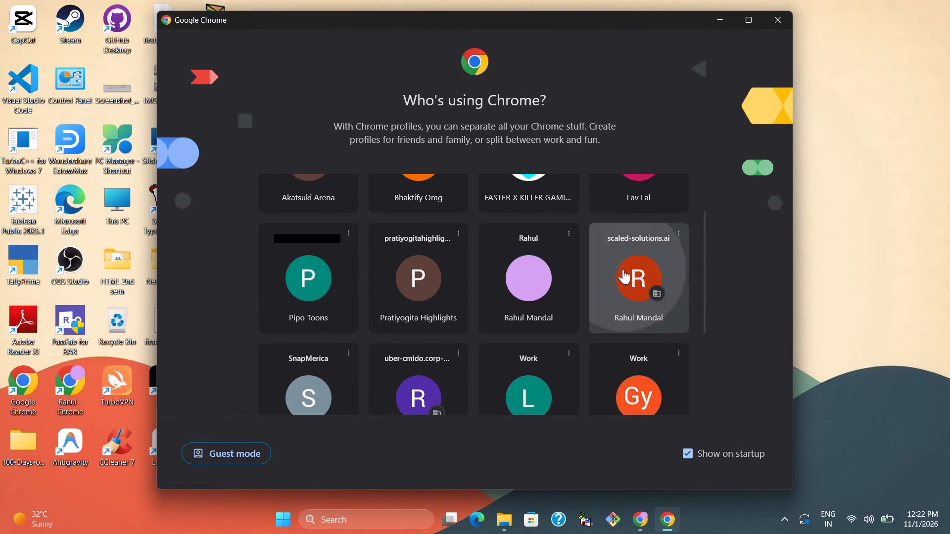
{"action": "type", "text": "word"}
{"action": "key", "text": "Return"}
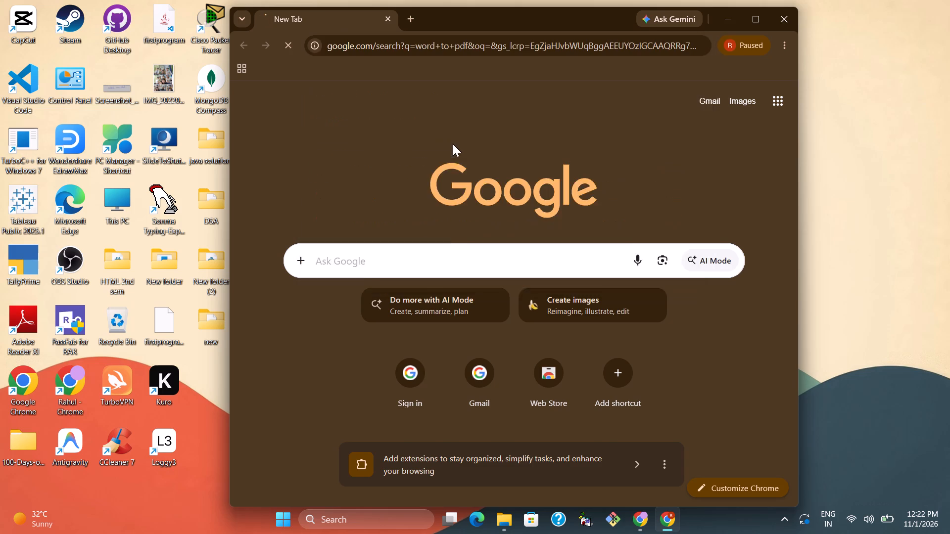
{"action": "double_click", "coordinate": [505, 22]}
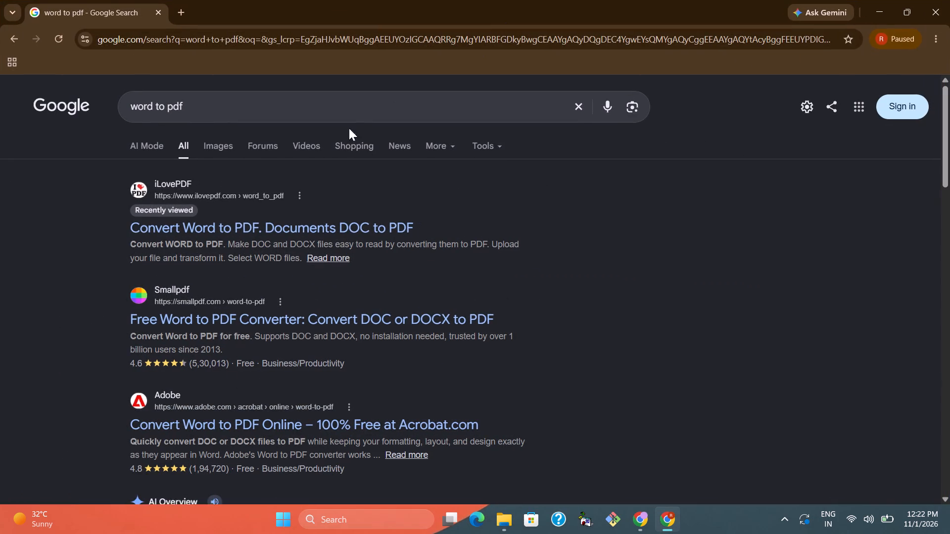
{"action": "left_click", "coordinate": [228, 227]}
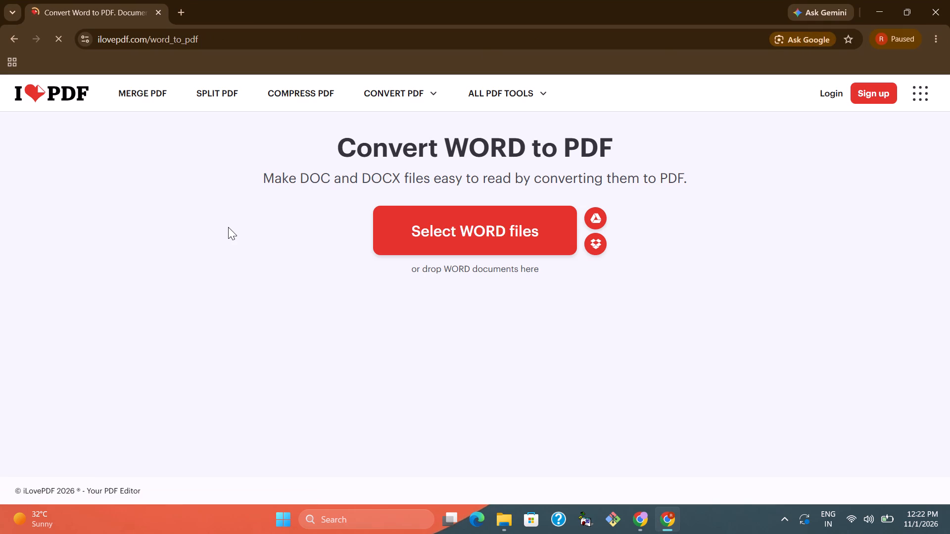
{"action": "left_click", "coordinate": [438, 221]}
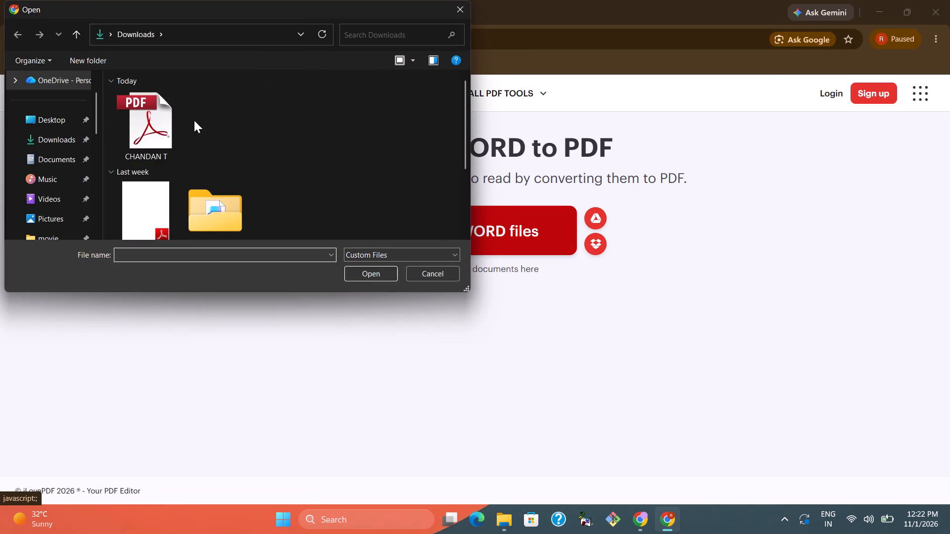
{"action": "double_click", "coordinate": [153, 128]}
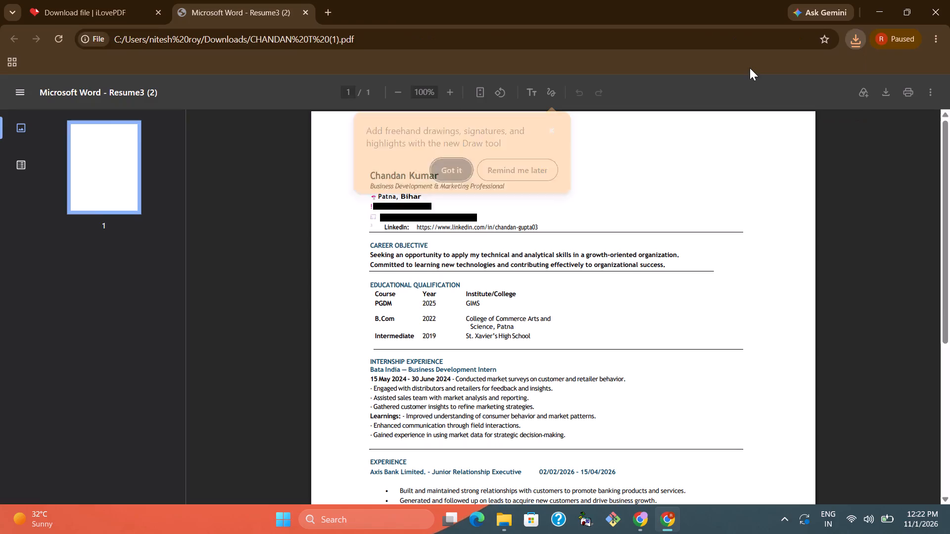
{"action": "left_click", "coordinate": [553, 132]}
{"action": "scroll", "coordinate": [563, 290], "scroll_direction": "down", "scroll_amount": 4}
{"action": "scroll", "coordinate": [563, 290], "scroll_direction": "up", "scroll_amount": 4}
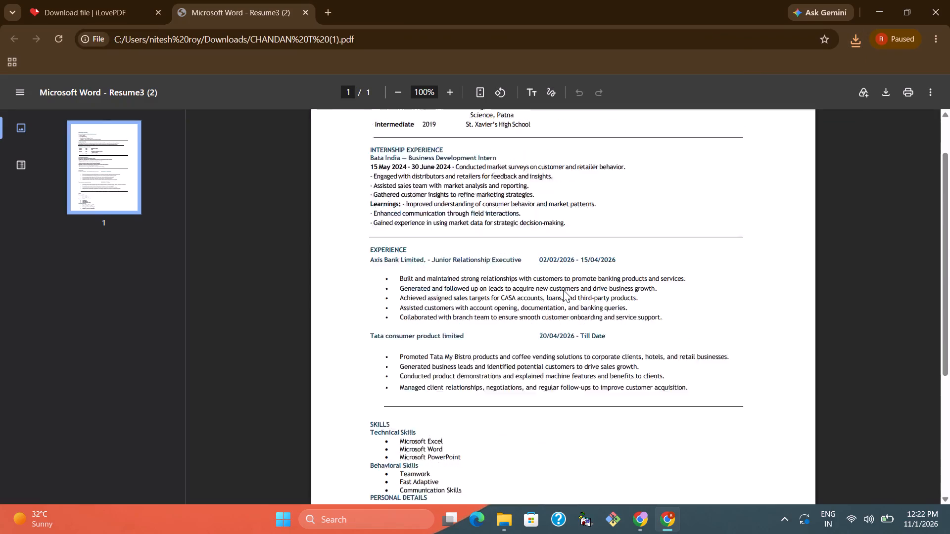
{"action": "scroll", "coordinate": [563, 290], "scroll_direction": "up", "scroll_amount": 1}
{"action": "scroll", "coordinate": [563, 290], "scroll_direction": "down", "scroll_amount": 5}
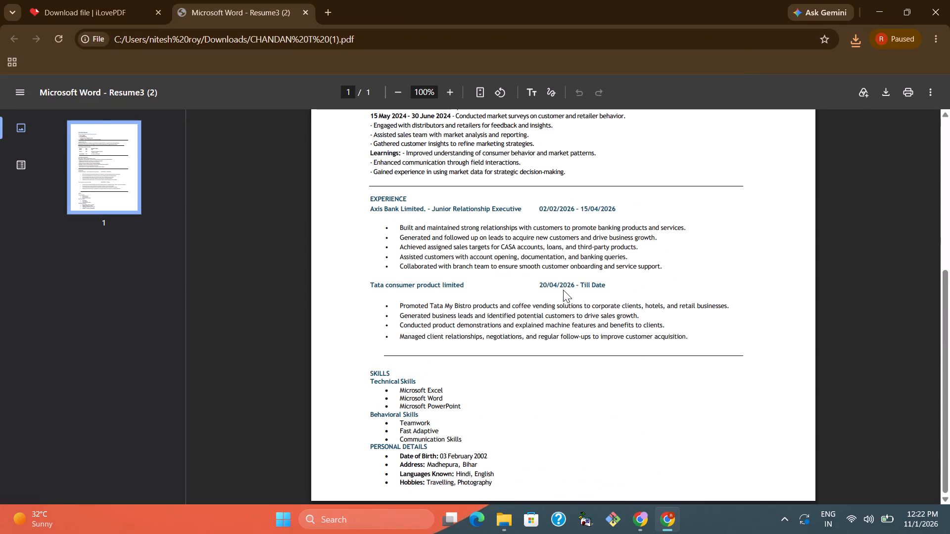
{"action": "scroll", "coordinate": [563, 290], "scroll_direction": "up", "scroll_amount": 7}
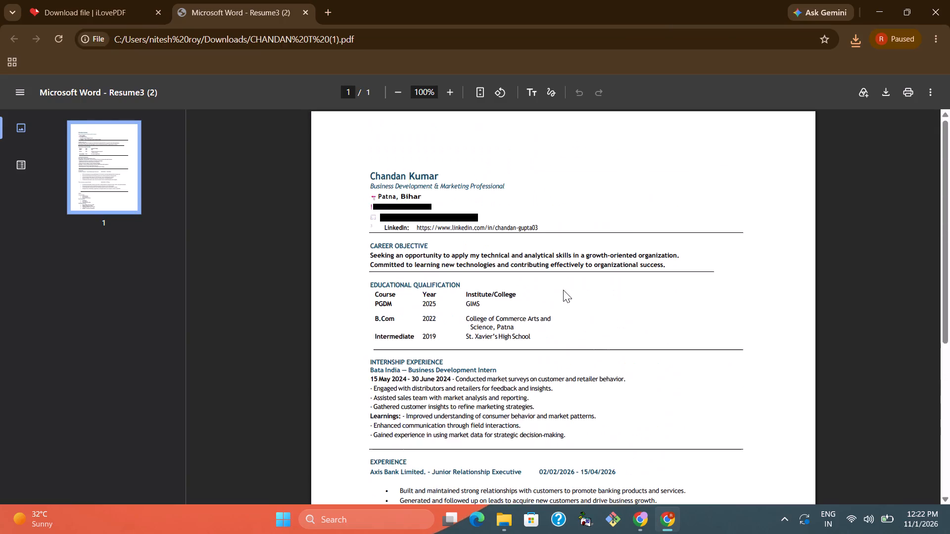
{"action": "scroll", "coordinate": [563, 290], "scroll_direction": "down", "scroll_amount": 5}
{"action": "scroll", "coordinate": [563, 290], "scroll_direction": "up", "scroll_amount": 5}
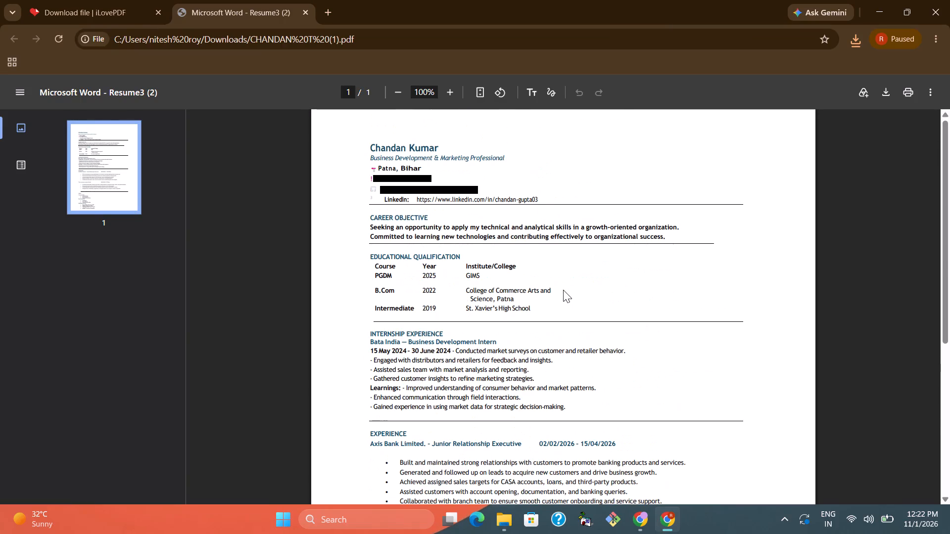